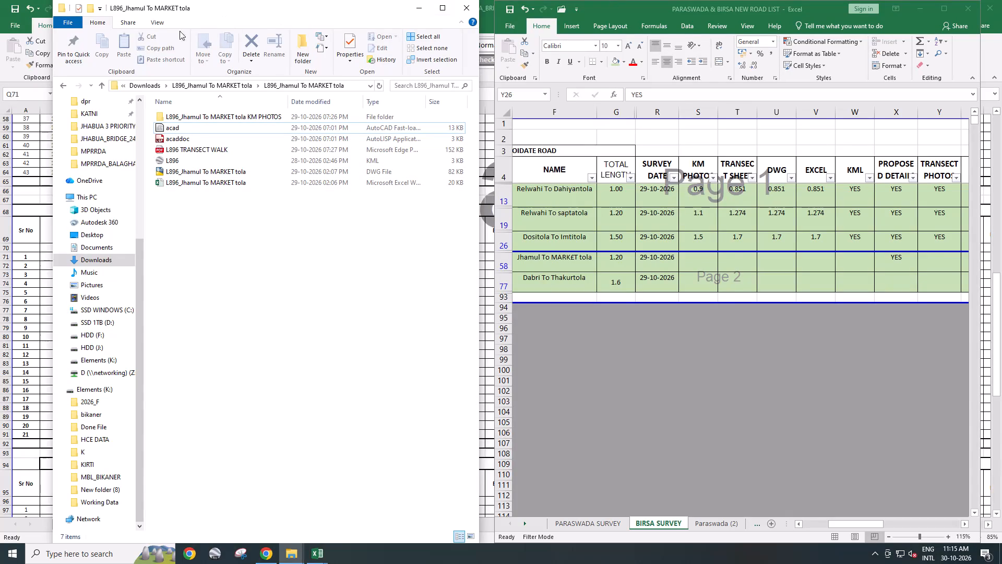
# Delete the acad and acaddoc files from the L896_Jhamul To MARKET tola folder.
pyautogui.keyDown('ctrl'); pyautogui.click(186, 139); pyautogui.keyUp('ctrl')
pyautogui.keyDown('ctrl'); pyautogui.click(184, 130); pyautogui.keyUp('ctrl')
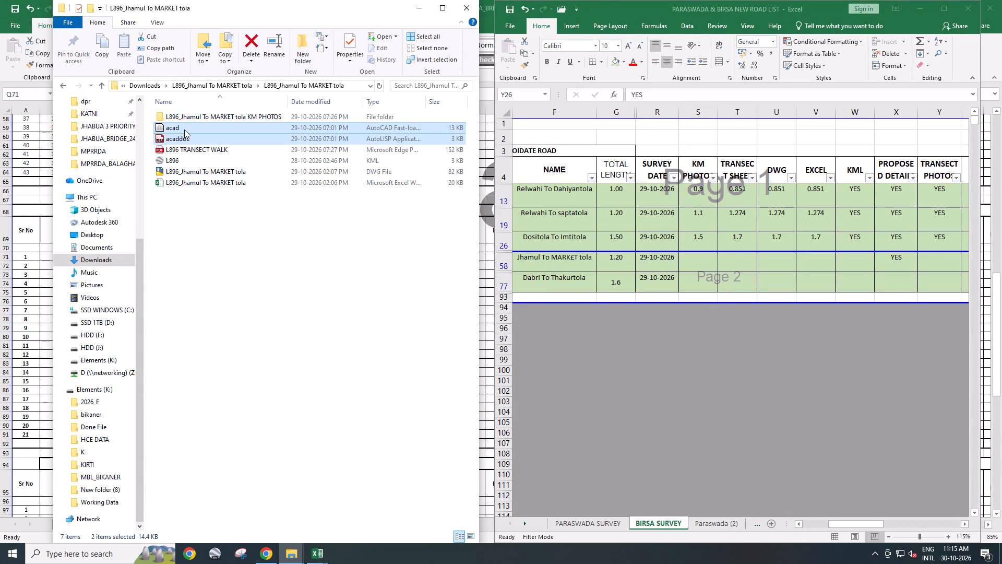
pyautogui.press('Delete')
pyautogui.click(242, 248)
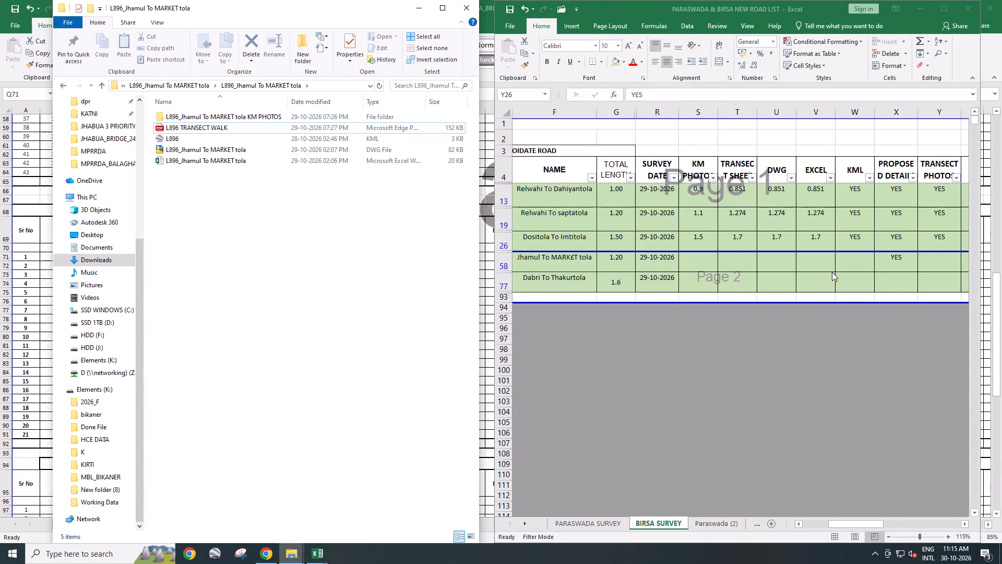
# Check the end photo in the L896 KM PHOTOS folder and enter 1.200 under KM Photo in the Jhamul To MARKET tola row.
pyautogui.doubleClick(280, 118)
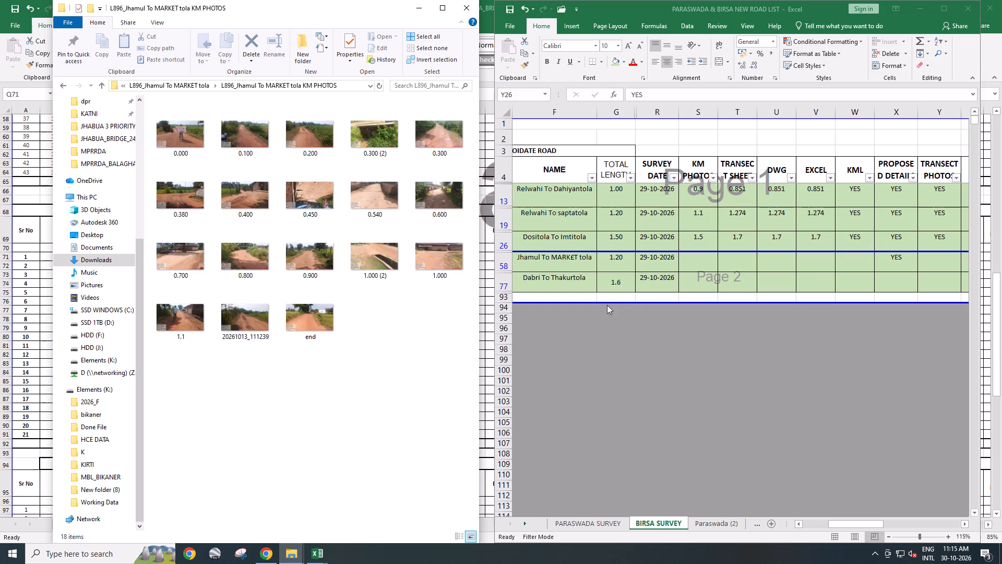
pyautogui.doubleClick(308, 329)
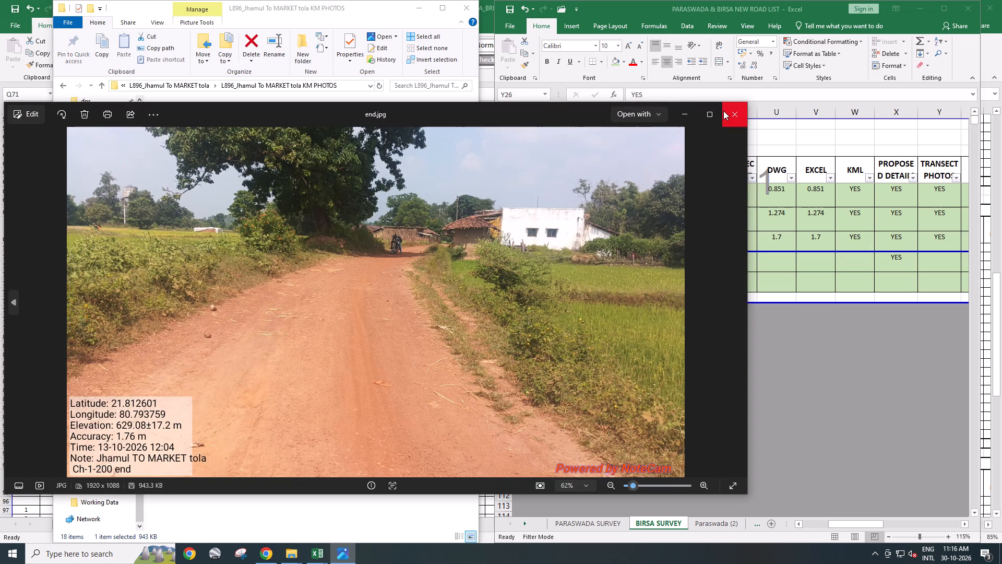
pyautogui.click(723, 111)
pyautogui.click(753, 302)
pyautogui.click(705, 264)
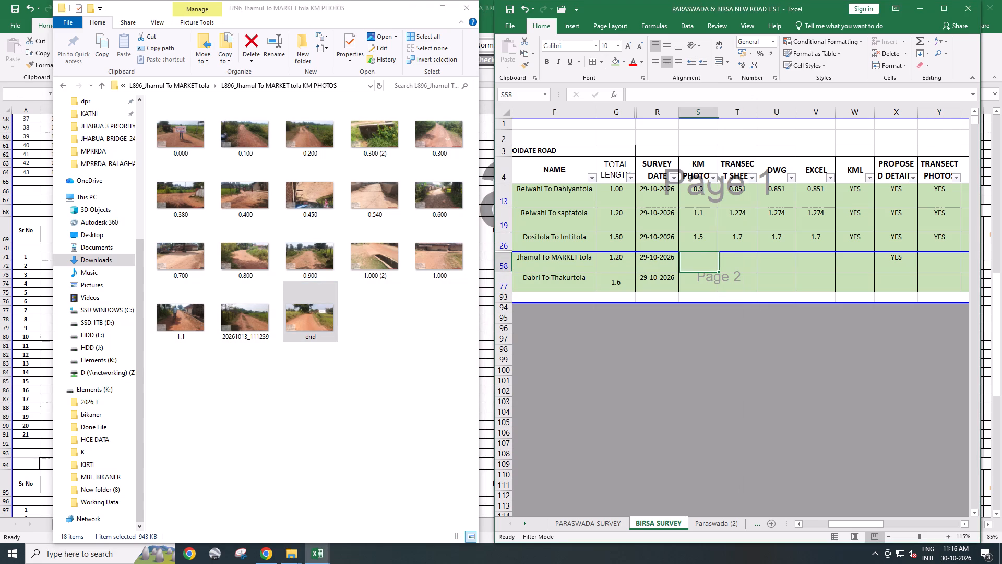
pyautogui.write('1.200')
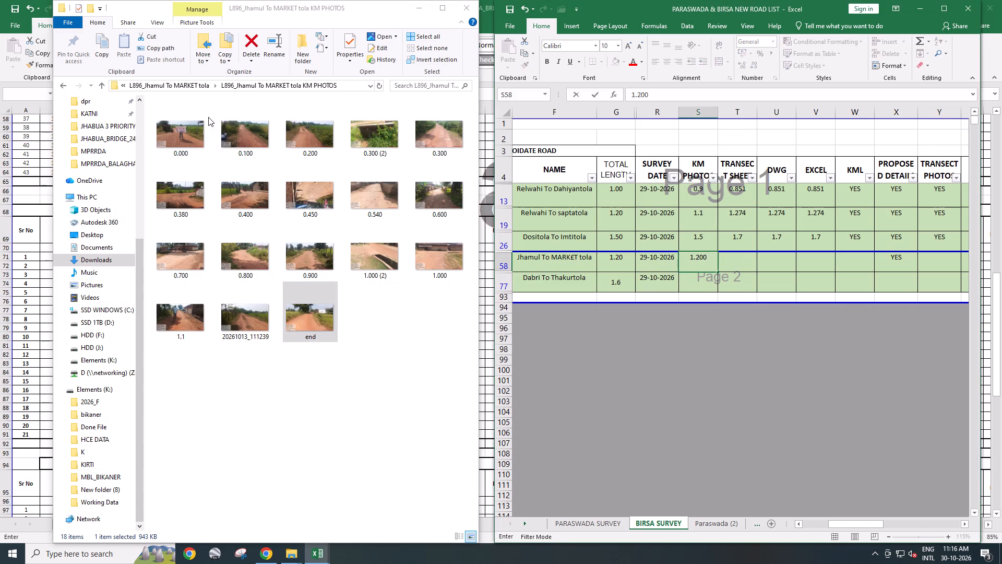
# Read the end chainage in the L896 TRANSECT WALK PDF and enter 1.192 under Transect Sheet in the Jhamul row.
pyautogui.click(181, 78)
pyautogui.click(192, 90)
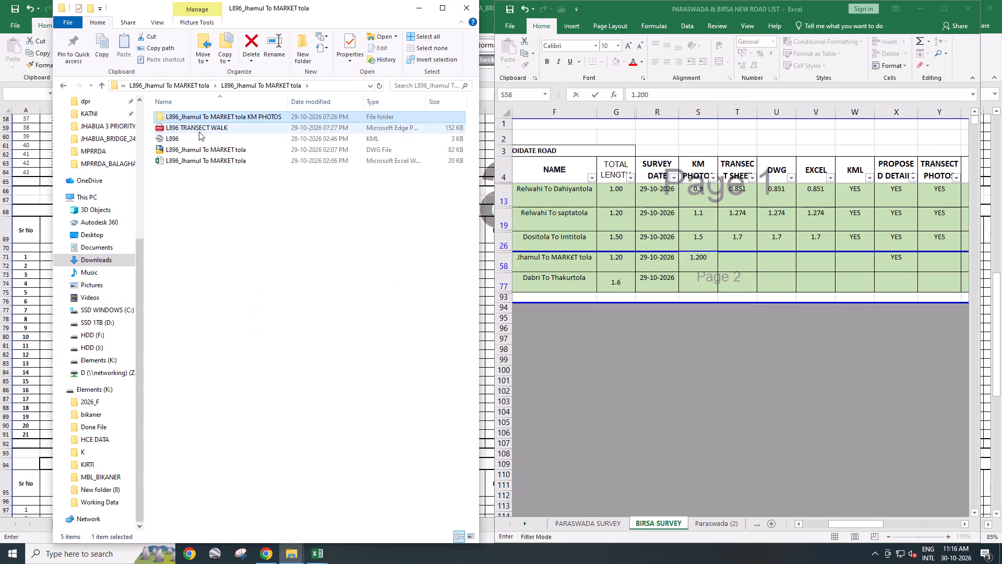
pyautogui.doubleClick(199, 132)
pyautogui.click(626, 206)
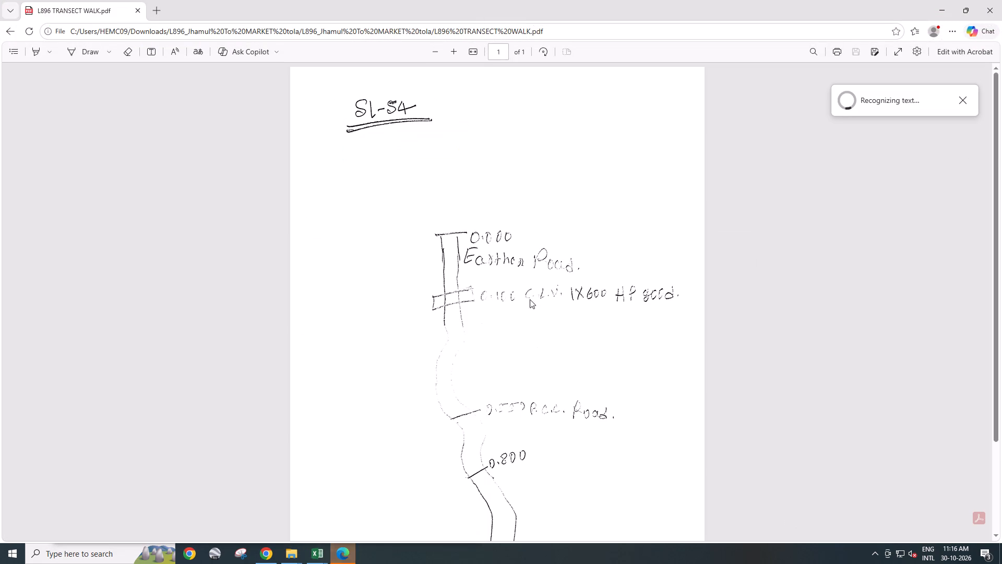
pyautogui.scroll(-5, 523, 308)
pyautogui.scroll(1, 523, 308)
pyautogui.scroll(-5, 523, 308)
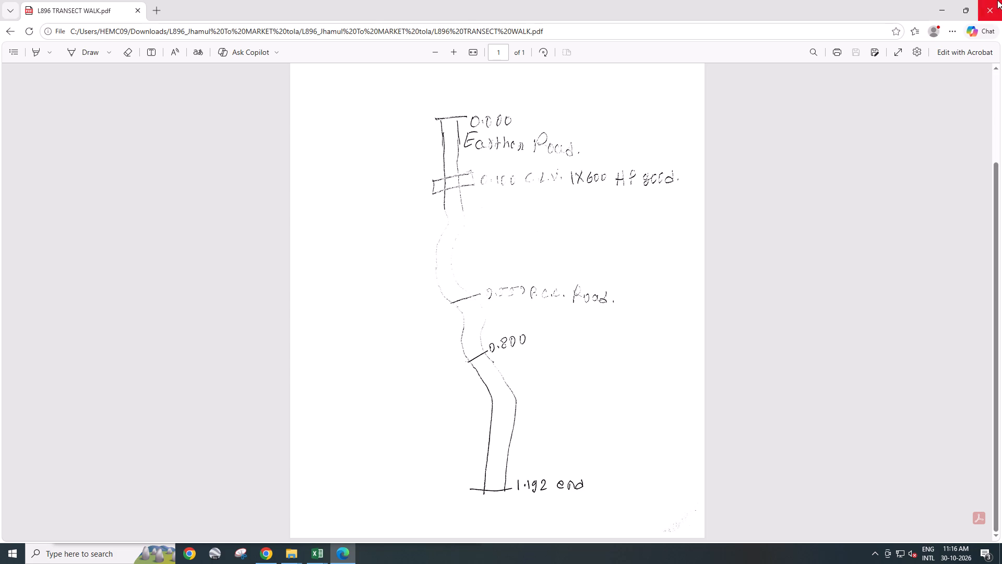
pyautogui.click(997, 0)
pyautogui.click(776, 265)
pyautogui.click(742, 261)
pyautogui.write('1.192')
pyautogui.press('Right')
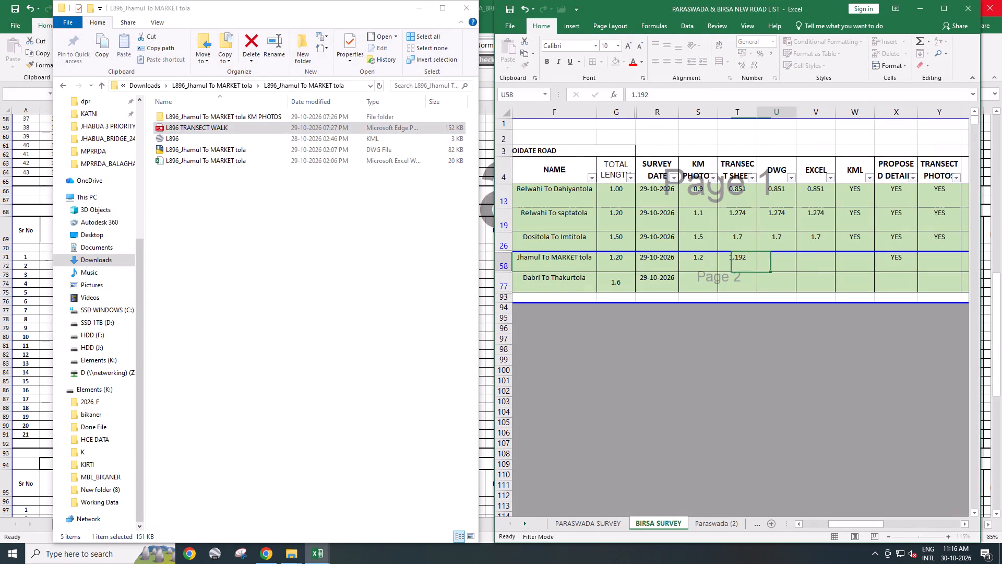
# Check the end chainage in the L896 DWG drawing and copy 1.192 into the Jhamul row's DWG and Excel cells.
pyautogui.doubleClick(180, 150)
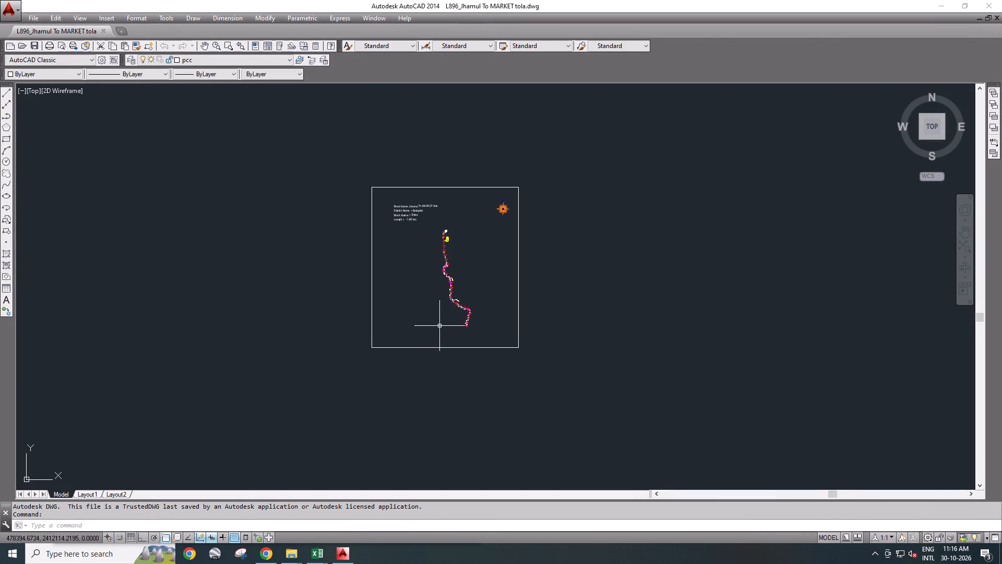
pyautogui.scroll(9, 468, 327)
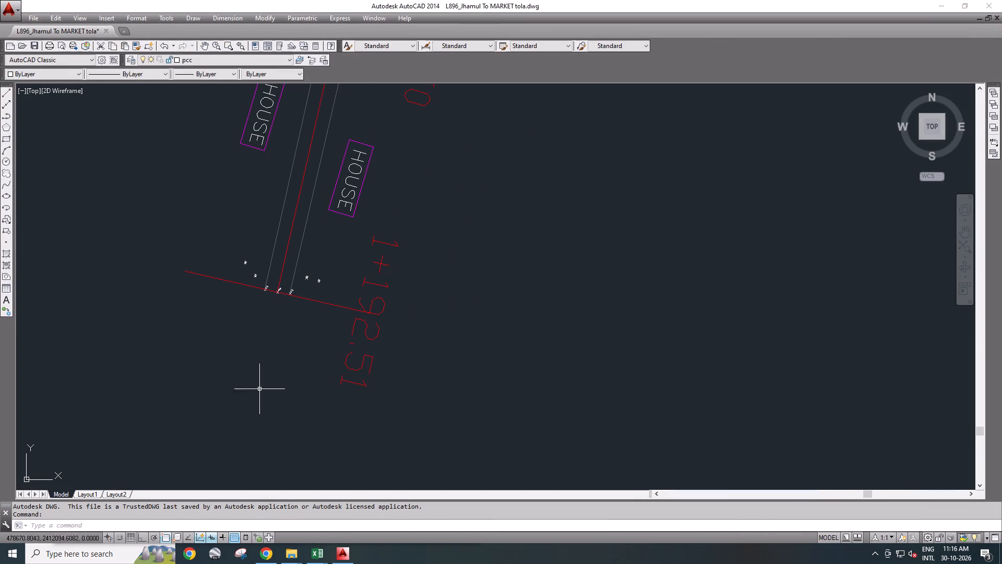
pyautogui.click(1000, 0)
pyautogui.click(552, 299)
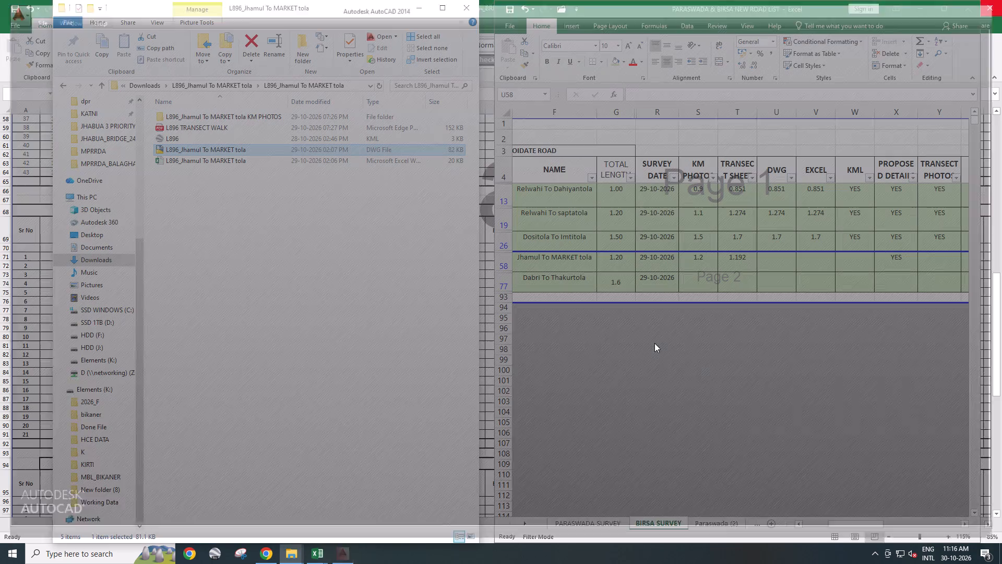
pyautogui.click(656, 344)
pyautogui.click(748, 263)
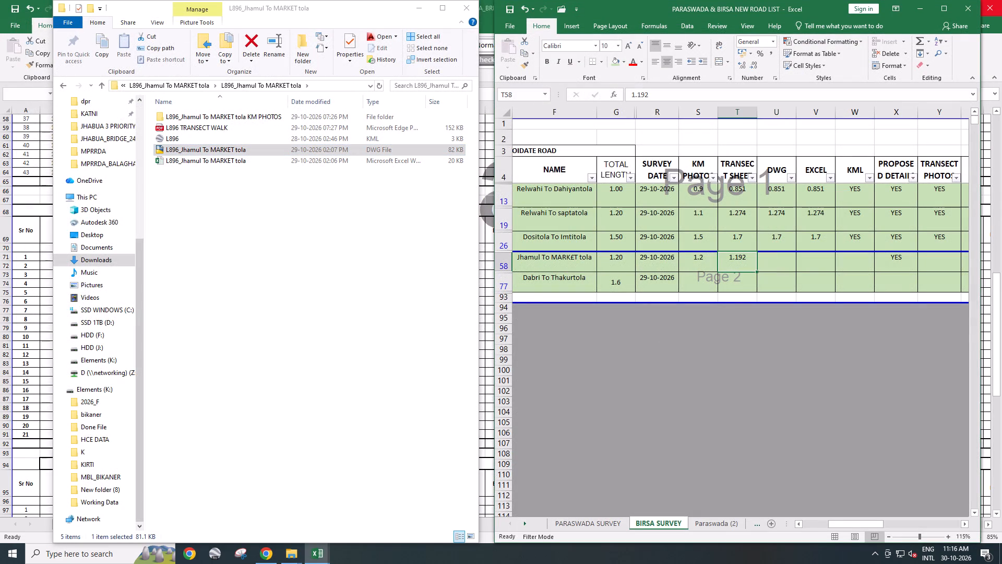
pyautogui.hotkey('ctrl', 'c')
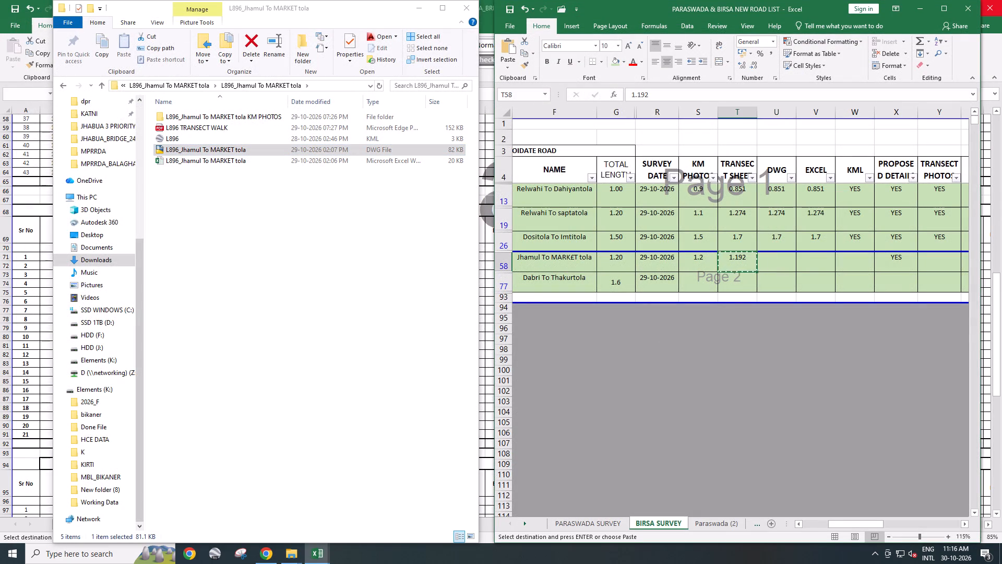
pyautogui.moveTo(786, 266); pyautogui.dragTo(808, 265)
pyautogui.hotkey('ctrl', 'v')
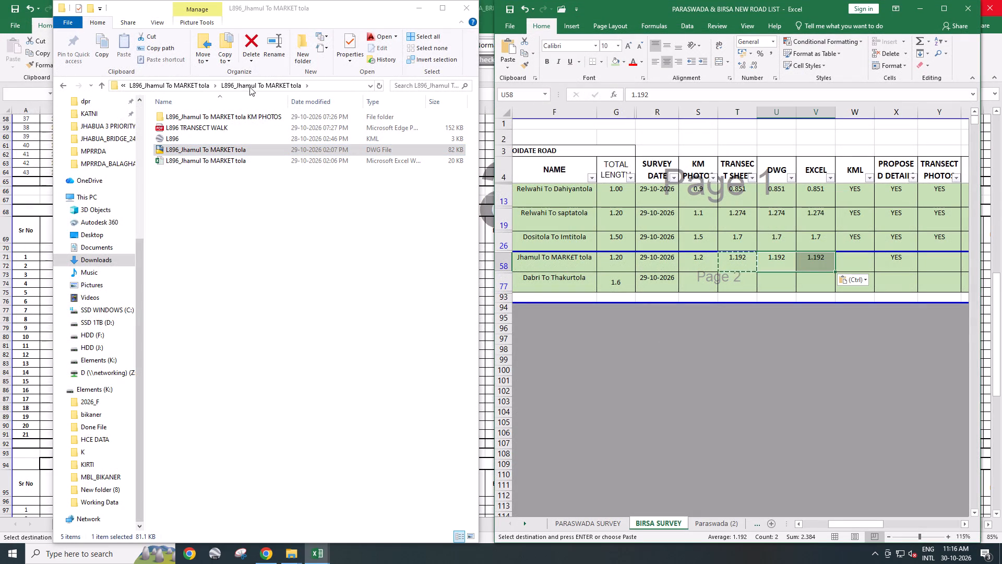
# Copy YES into the KML and Transect Photo cells of the Jhamul To MARKET tola row and save the workbook.
pyautogui.doubleClick(205, 121)
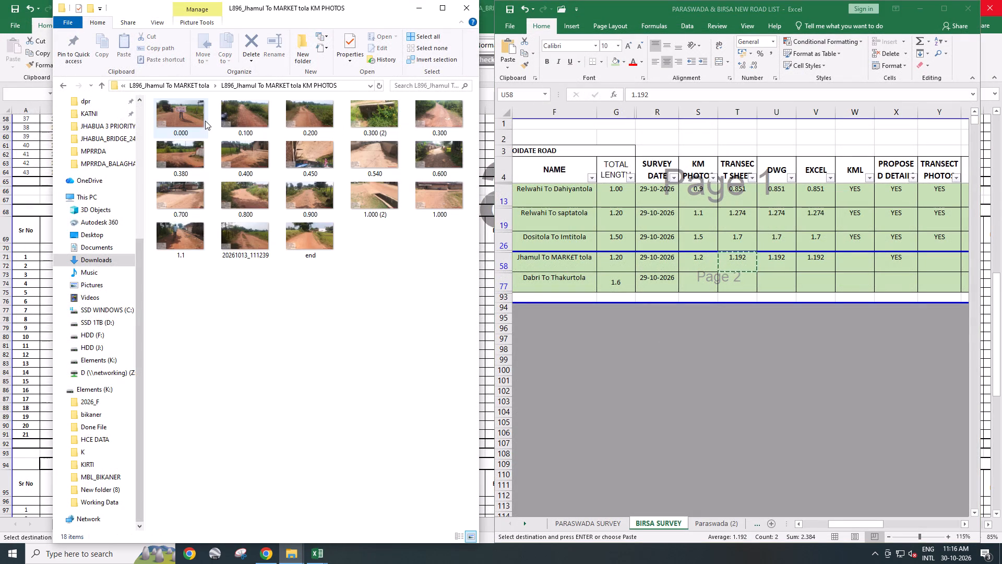
pyautogui.click(870, 263)
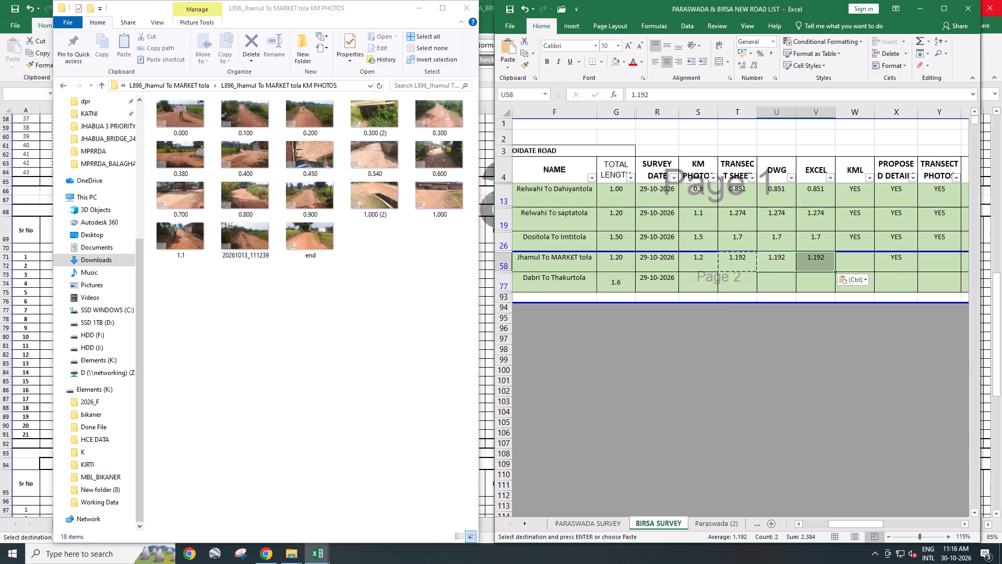
pyautogui.click(862, 246)
pyautogui.hotkey('ctrl', 'c')
pyautogui.click(865, 252)
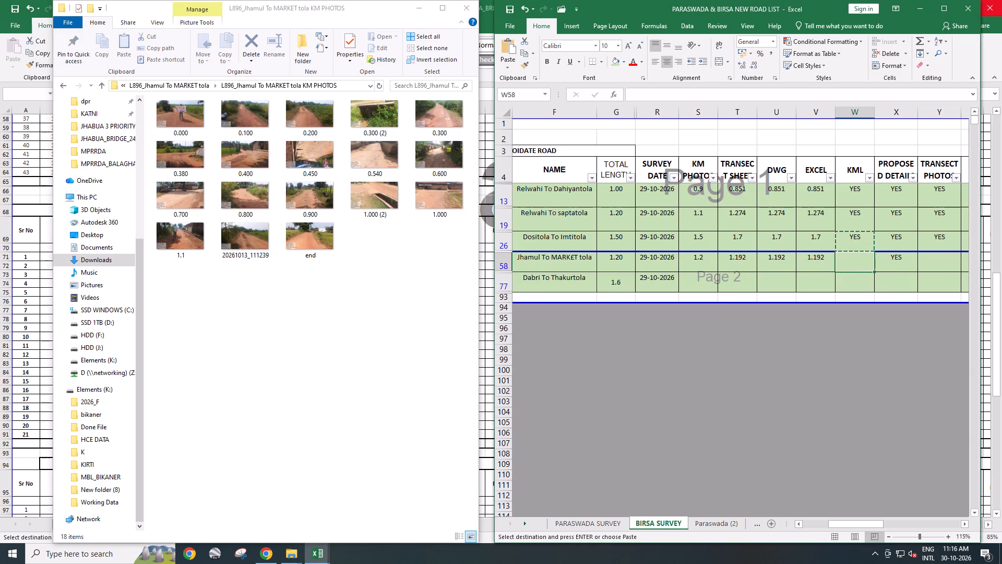
pyautogui.hotkey('ctrl', 'v')
pyautogui.click(934, 264)
pyautogui.hotkey('ctrl', 'v')
pyautogui.hotkey('ctrl', 's')
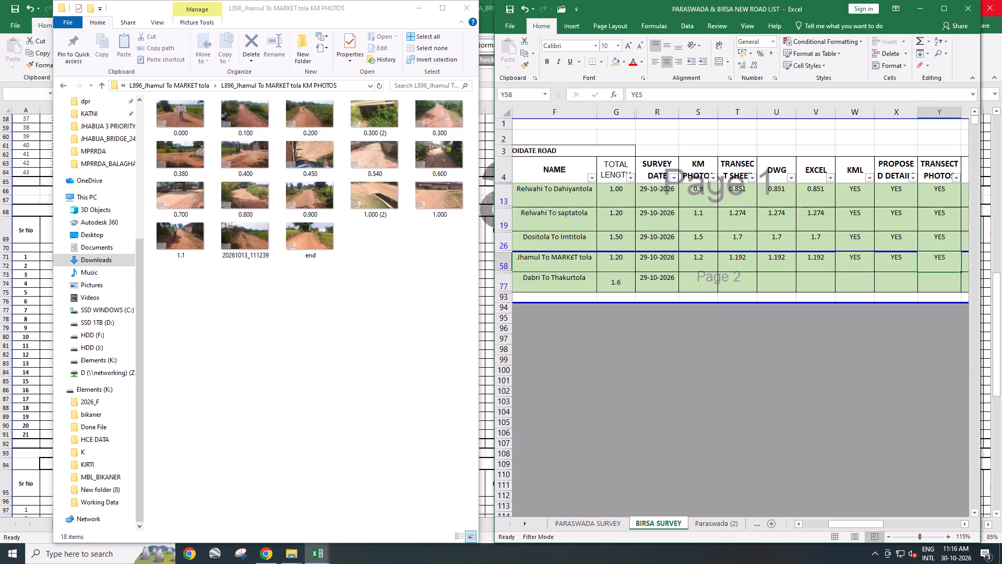
# Copy the name of the L913_Dabri To Thakurtola folder in Downloads and give its inner folder the same name.
pyautogui.click(206, 88)
pyautogui.click(188, 84)
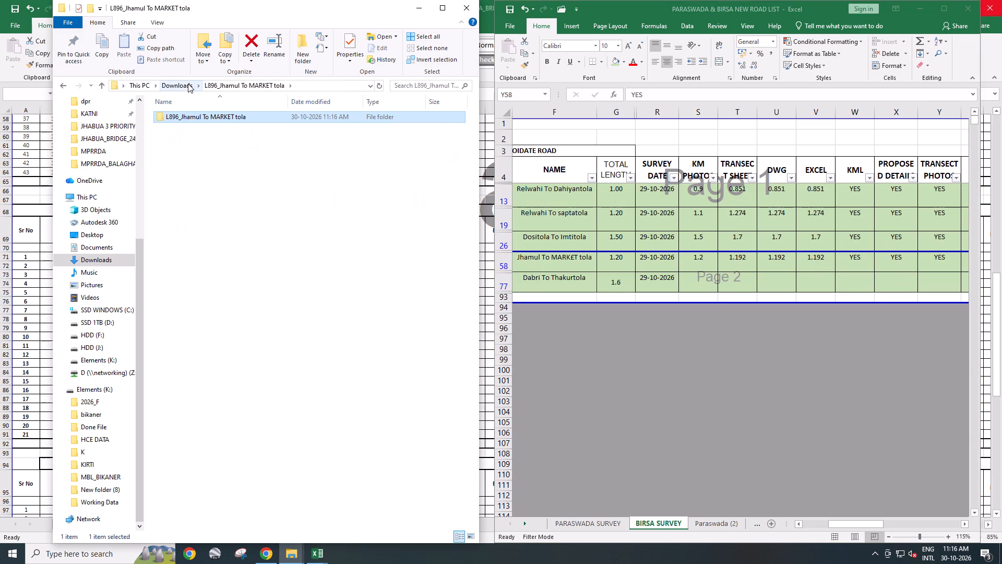
pyautogui.click(187, 83)
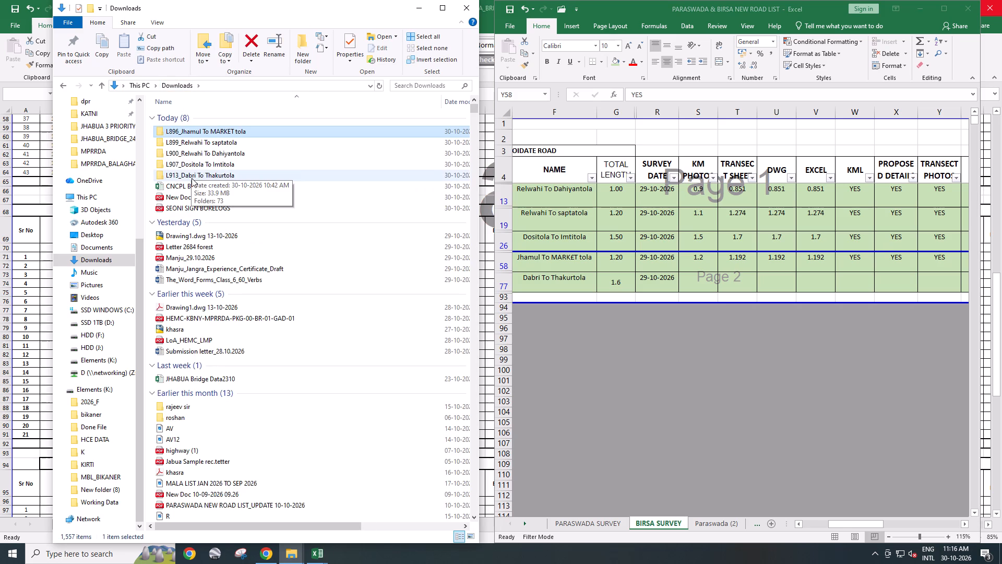
pyautogui.doubleClick(192, 178)
pyautogui.click(180, 88)
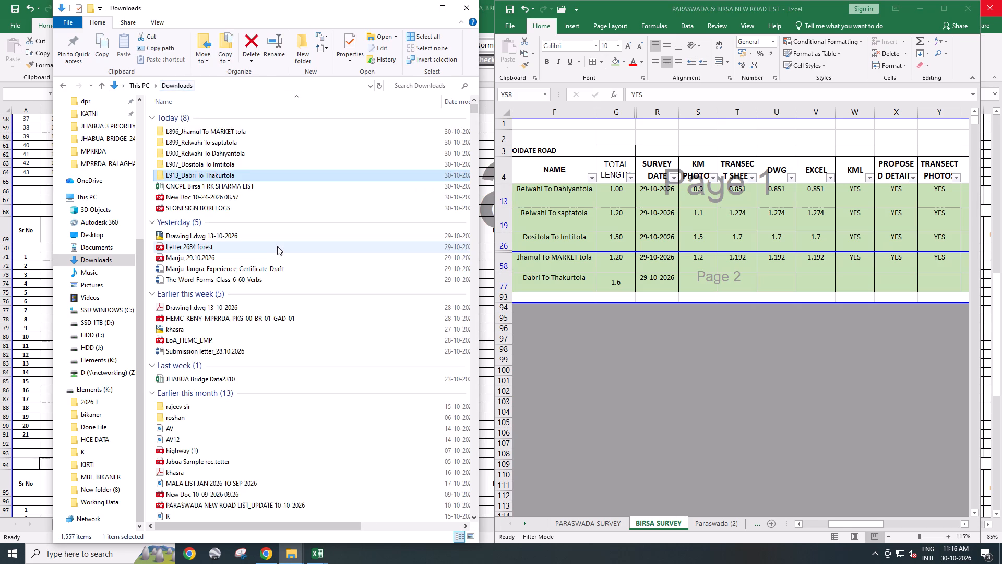
pyautogui.press('F2')
pyautogui.hotkey('ctrl', 'c')
pyautogui.click(206, 199)
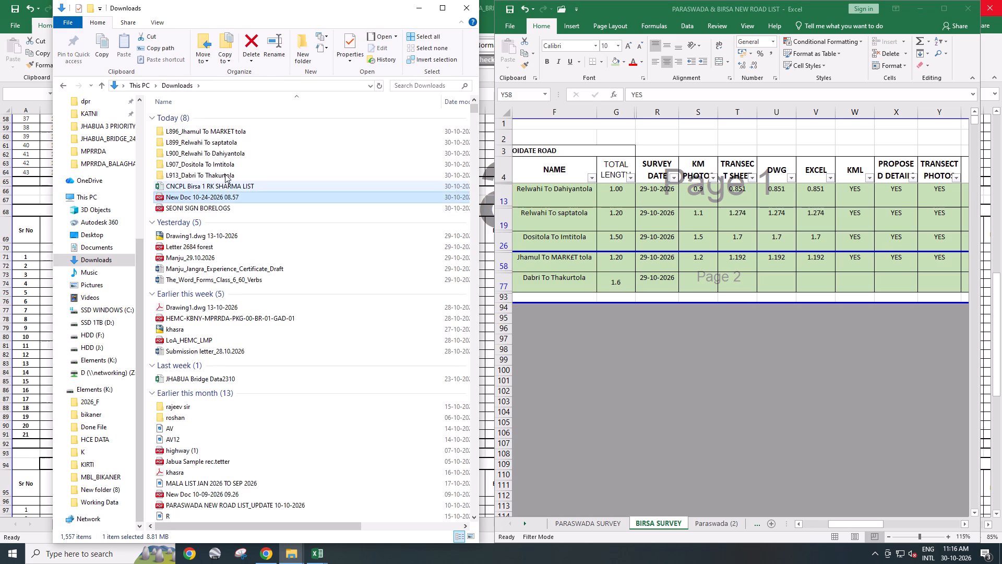
pyautogui.doubleClick(225, 174)
pyautogui.click(206, 120)
pyautogui.press('F2')
pyautogui.hotkey('ctrl', 'v')
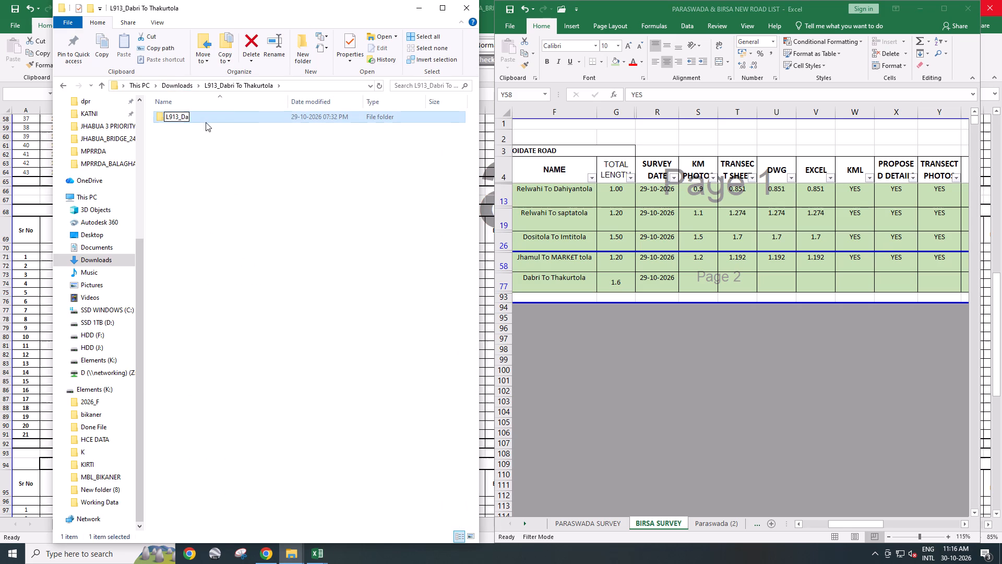
pyautogui.click(210, 139)
# Rename the photo folder 73 inside the inner L913 folder as L913_Dabri To Thakurtola KM PHOTOS.
pyautogui.doubleClick(252, 116)
pyautogui.click(228, 113)
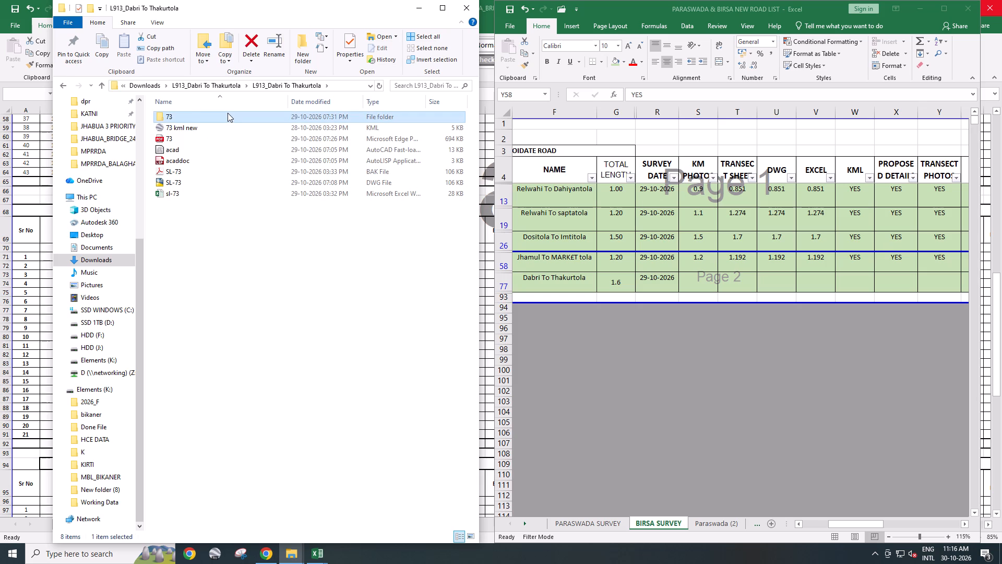
pyautogui.press('F2')
pyautogui.hotkey('ctrl', 'v')
pyautogui.press('space')
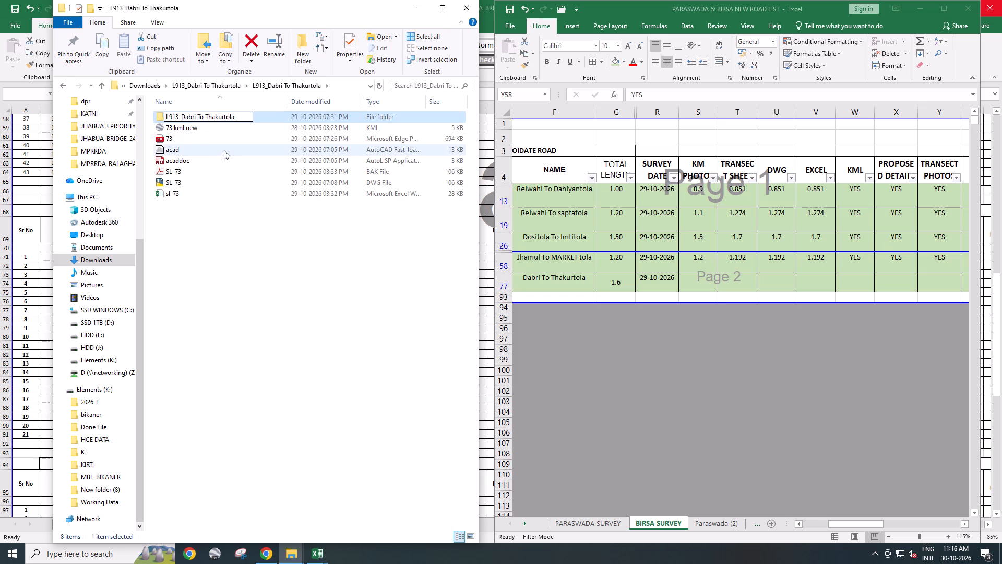
pyautogui.write('KM PHOTOS')
# Rename the SL-73 DWG file and the sl-73 Excel file as L913_Dabri To Thakurtola.
pyautogui.click(160, 185)
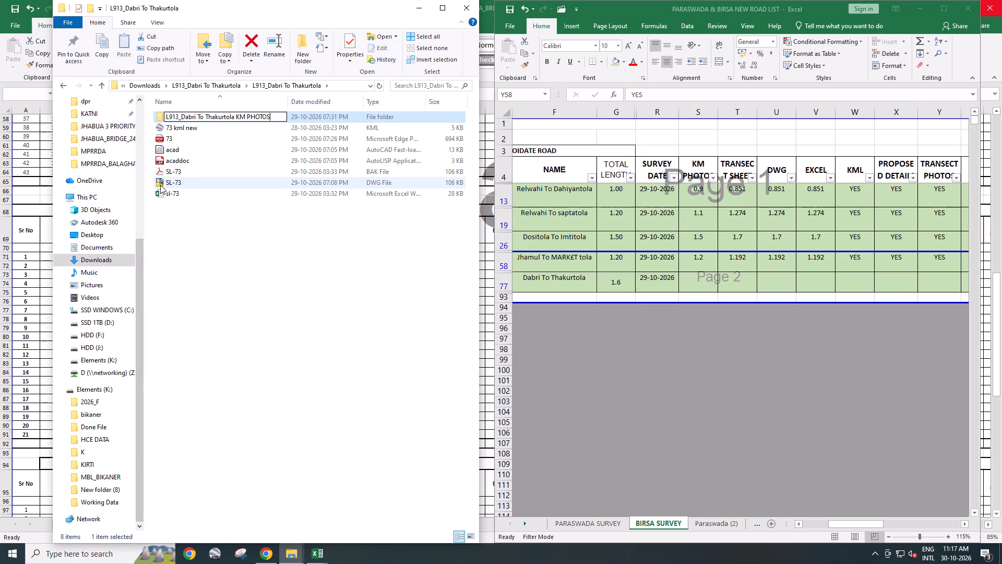
pyautogui.press('F2')
pyautogui.hotkey('ctrl', 'v')
pyautogui.click(200, 197)
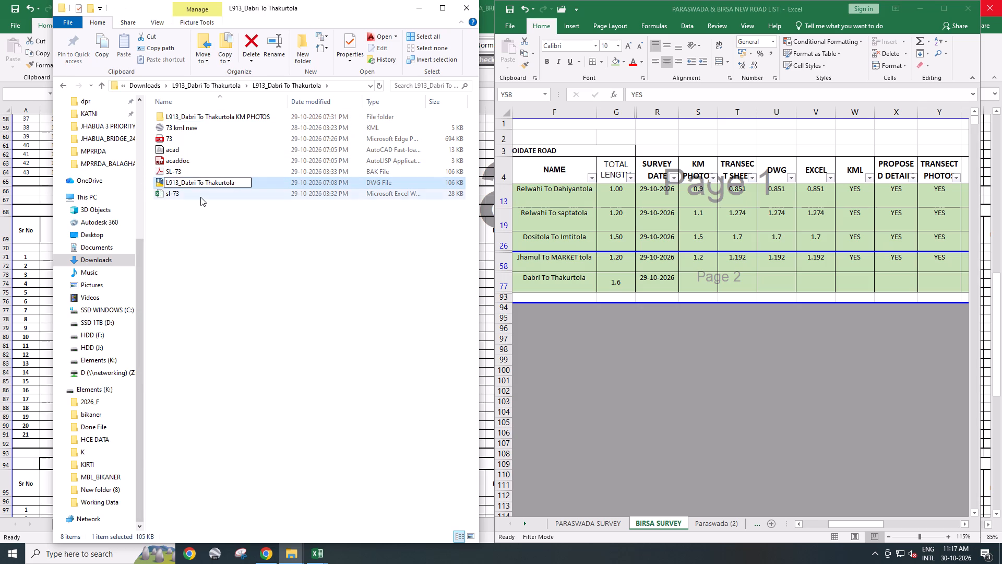
pyautogui.press('F2')
pyautogui.hotkey('ctrl', 'v')
pyautogui.click(208, 259)
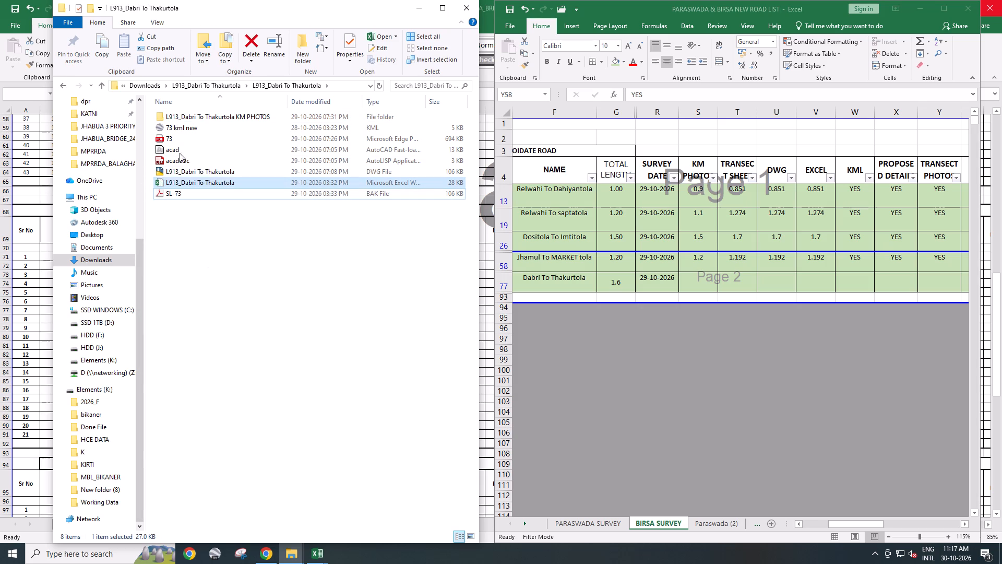
# Rename the PDF file 73 as L913 TRANSECT WALK.
pyautogui.click(175, 142)
pyautogui.press('F2')
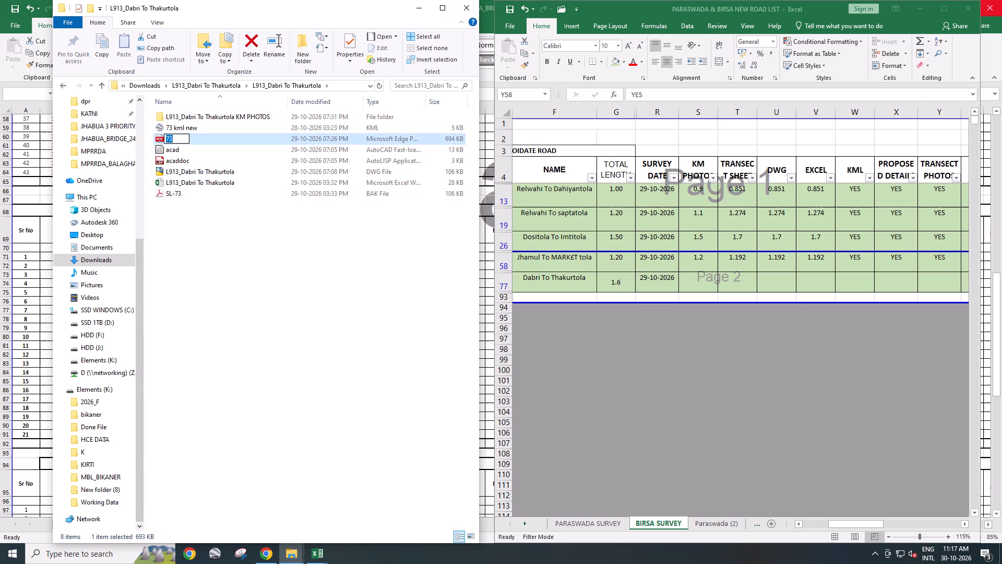
pyautogui.hotkey('ctrl', 'v')
pyautogui.moveTo(183, 140); pyautogui.dragTo(300, 132)
pyautogui.press('BackSpace')
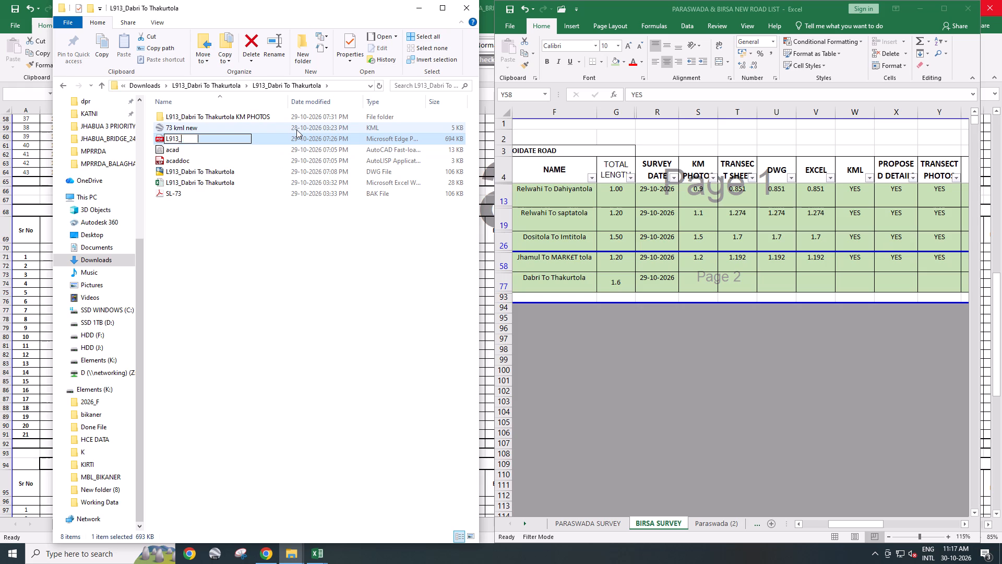
pyautogui.press('BackSpace')
pyautogui.press('space')
pyautogui.write('TRANSECT')
pyautogui.press('space')
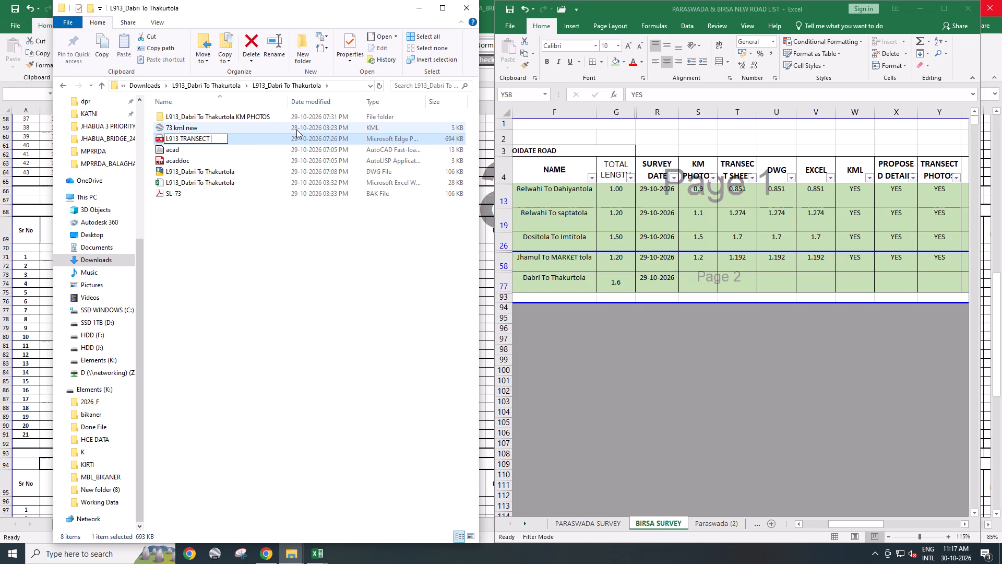
pyautogui.write('WALK')
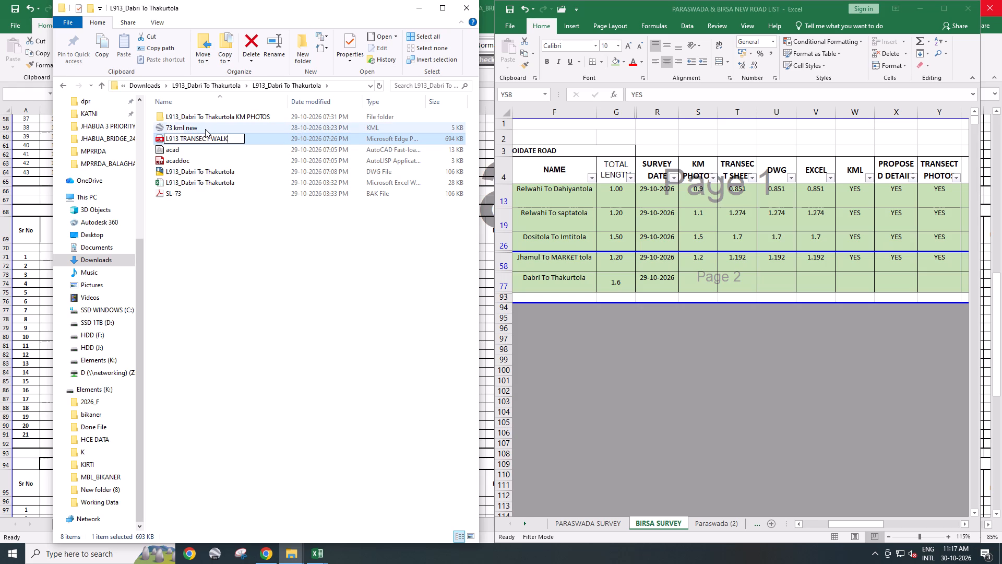
# Rename the KML file 73 kml new as L913.
pyautogui.click(205, 129)
pyautogui.press('F2')
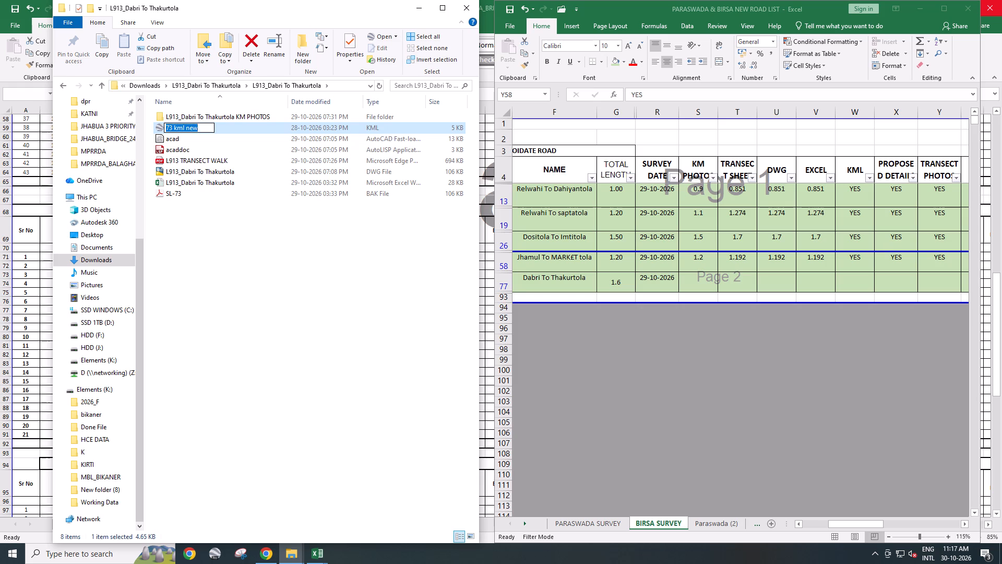
pyautogui.hotkey('ctrl', 'v')
pyautogui.moveTo(180, 125); pyautogui.dragTo(285, 121)
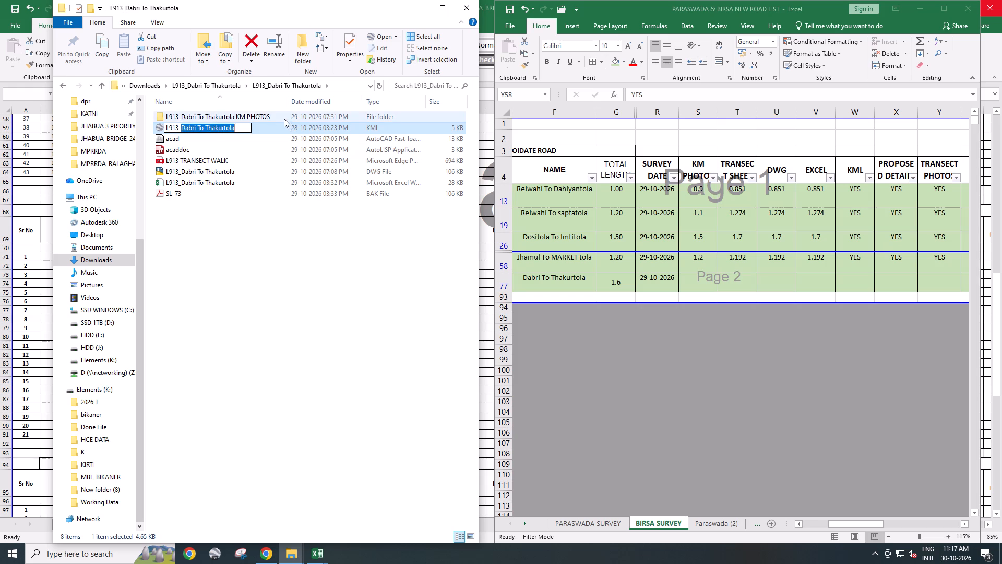
pyautogui.press('BackSpace')
pyautogui.press('BackSpace')
pyautogui.click(288, 276)
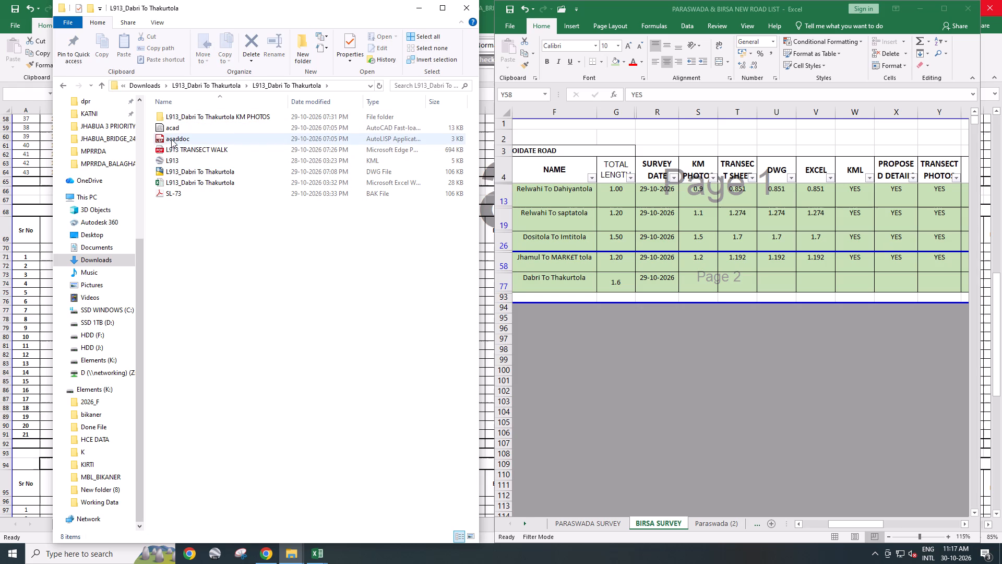
# Select the acad, acaddoc and SL-73 BAK files in the inner L913_Dabri To Thakurtola folder.
pyautogui.click(171, 138)
pyautogui.keyDown('ctrl'); pyautogui.click(178, 131); pyautogui.keyUp('ctrl')
pyautogui.keyDown('ctrl'); pyautogui.click(176, 191); pyautogui.keyUp('ctrl')
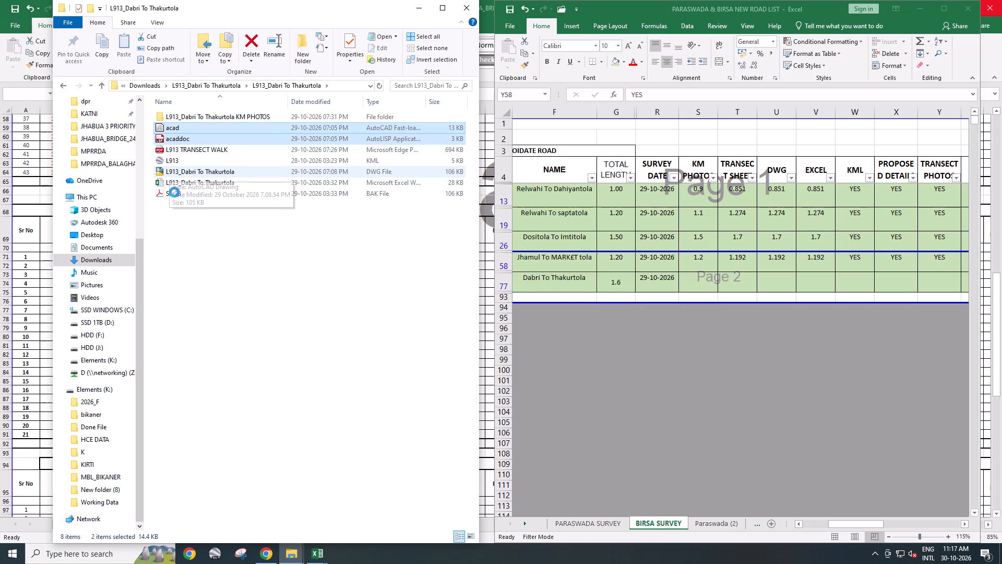
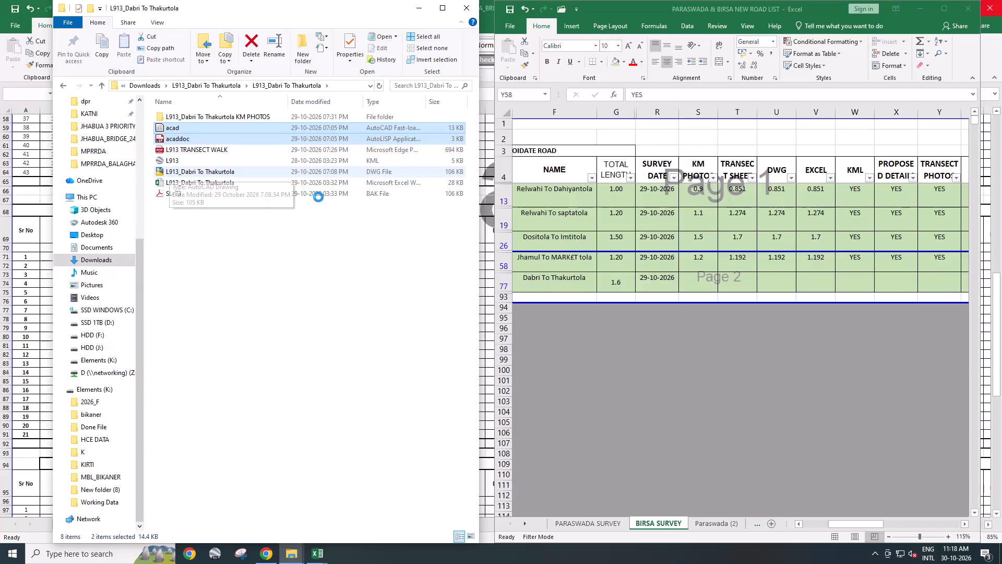
# Open the ks folder on the desktop and launch the Kuro application from its shortcut.
pyautogui.press('super+d')
pyautogui.doubleClick(90, 207)
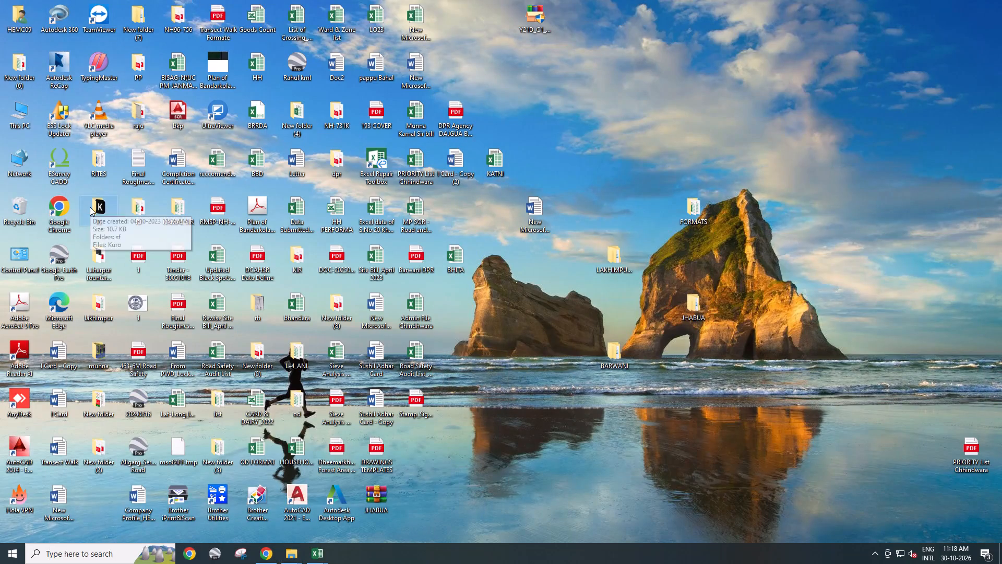
pyautogui.click(763, 187)
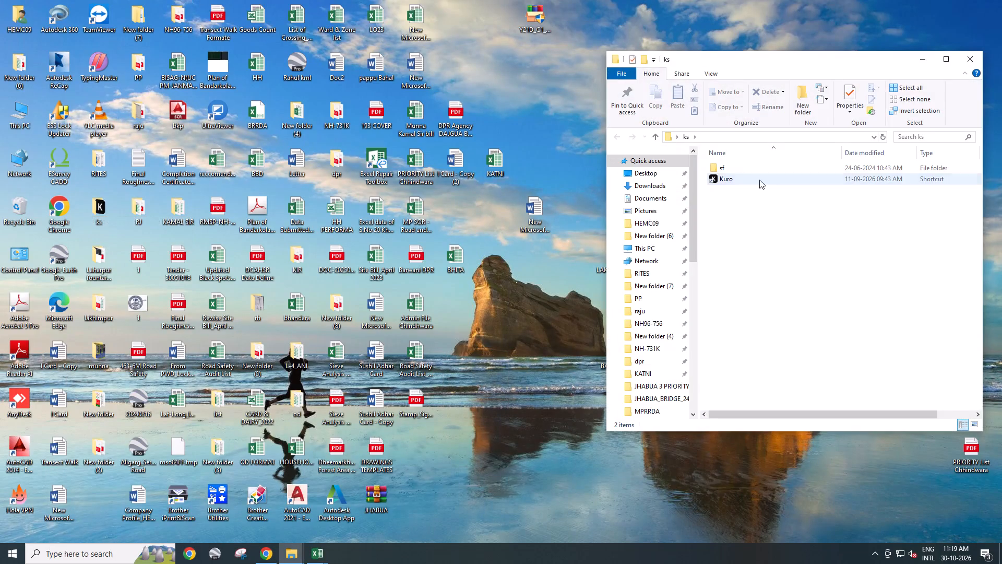
pyautogui.doubleClick(759, 180)
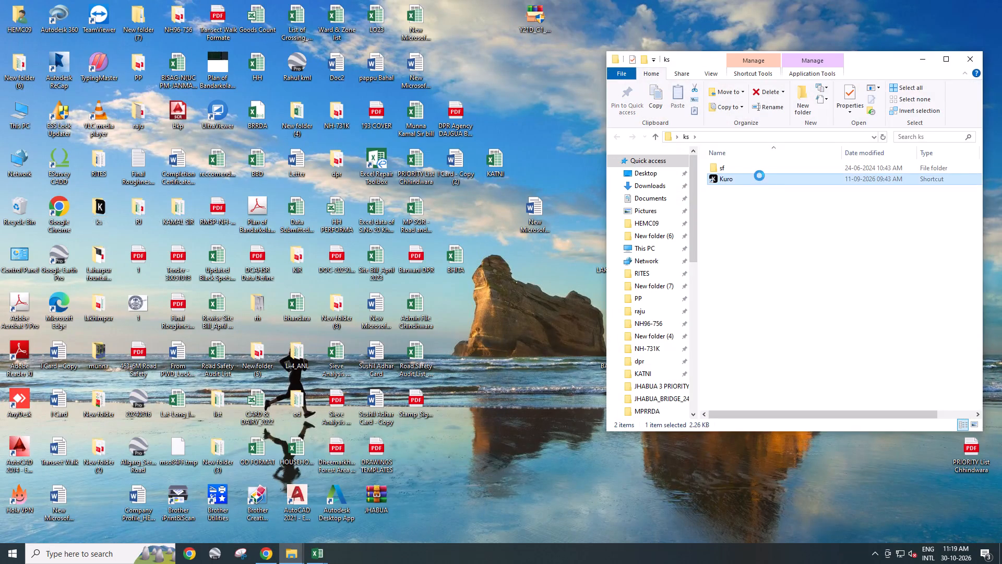
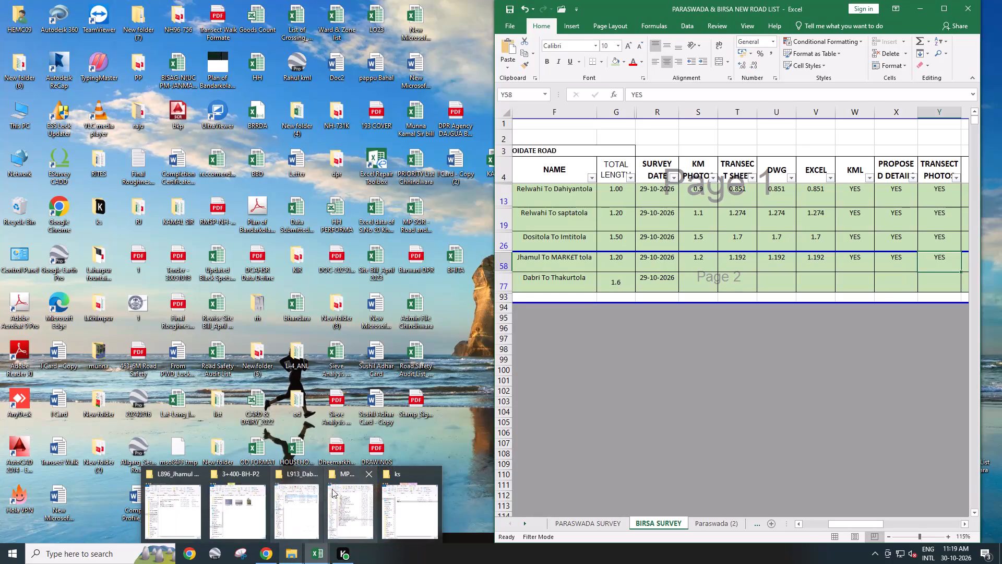
# Delete the acad, acaddoc and SL-73 files from the L913_Dabri To Thakurtola folder and refresh the file list.
pyautogui.click(287, 556)
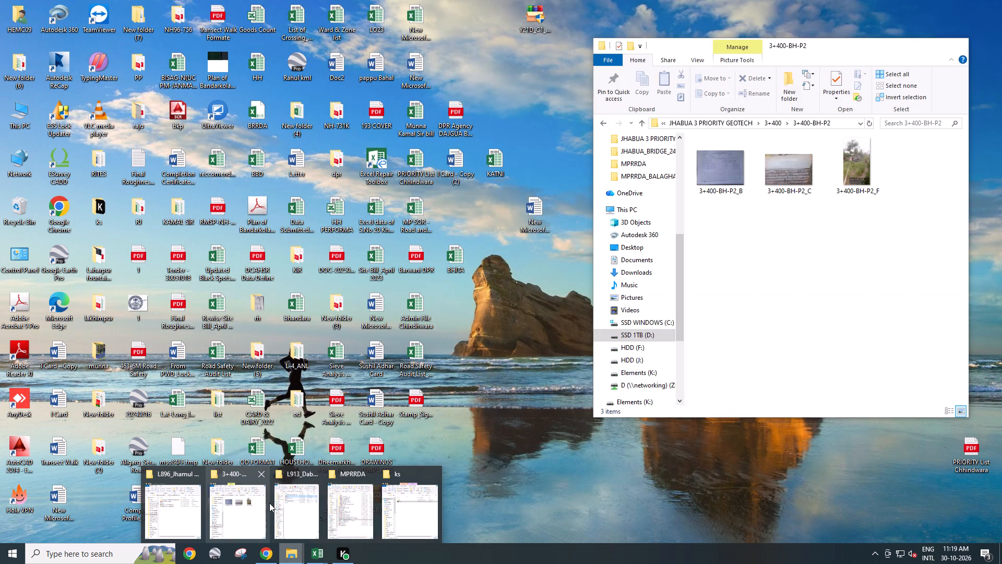
pyautogui.click(305, 502)
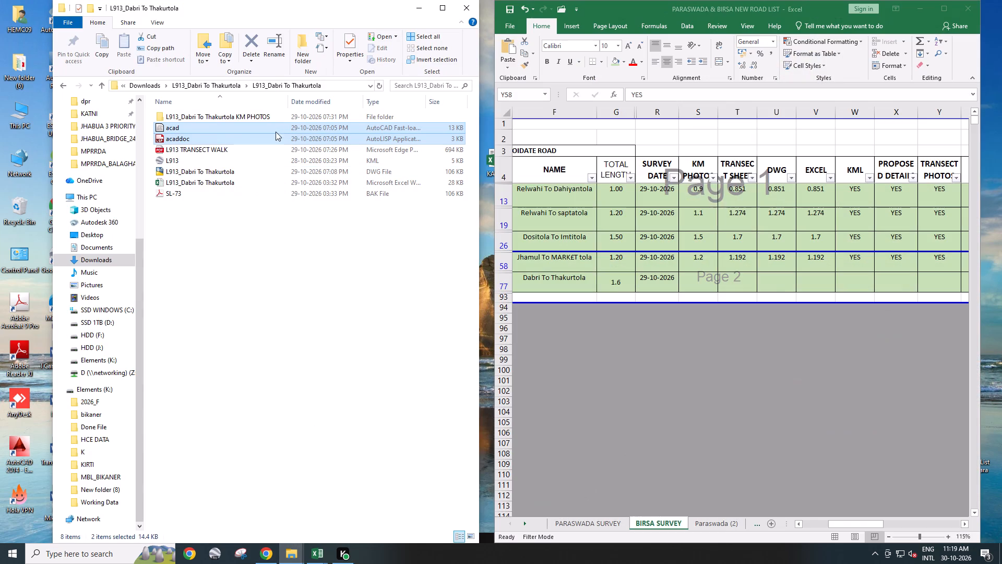
pyautogui.click(176, 125)
pyautogui.keyDown('ctrl'); pyautogui.click(180, 138); pyautogui.keyUp('ctrl')
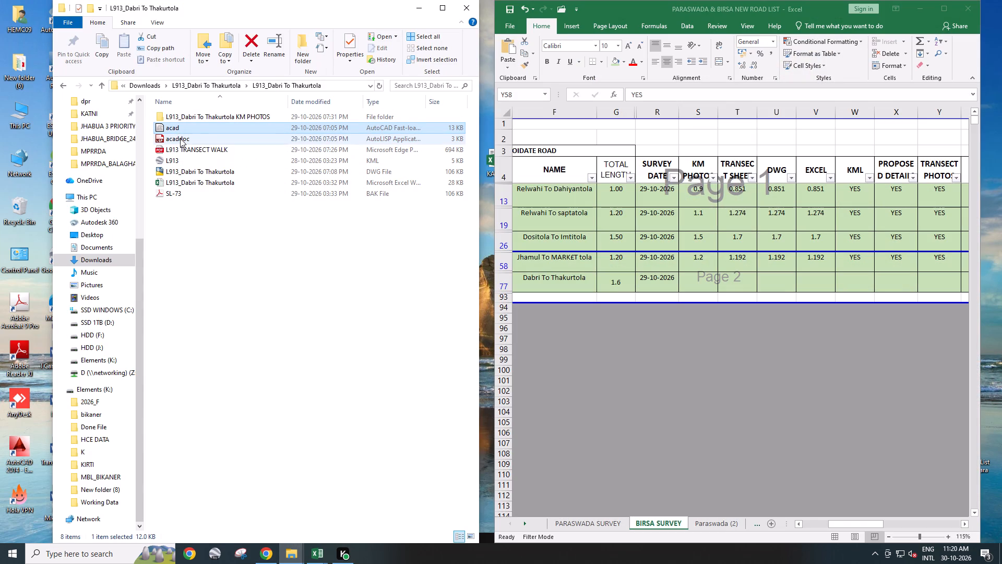
pyautogui.keyDown('ctrl'); pyautogui.click(176, 192); pyautogui.keyUp('ctrl')
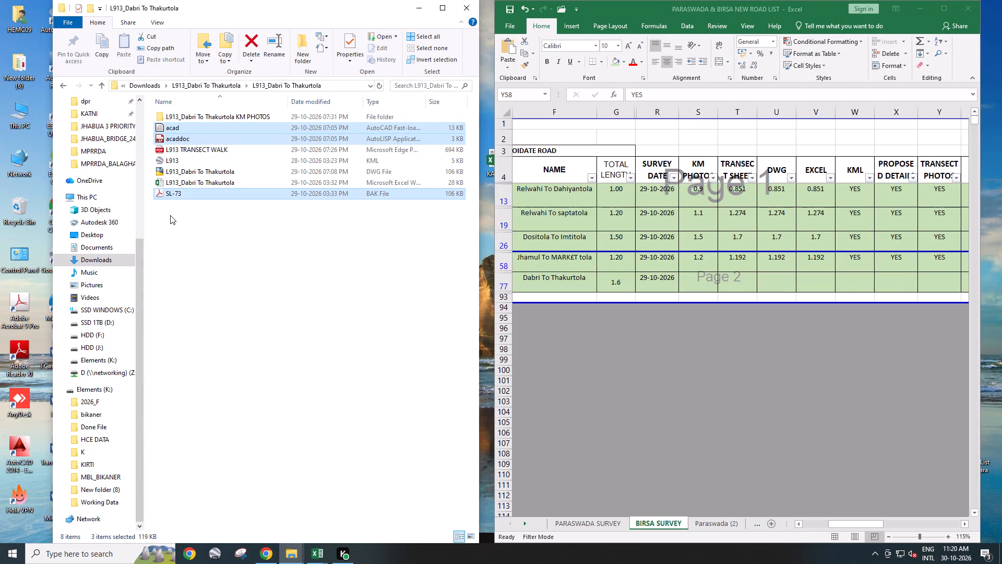
pyautogui.press('Delete')
pyautogui.rightClick(170, 216)
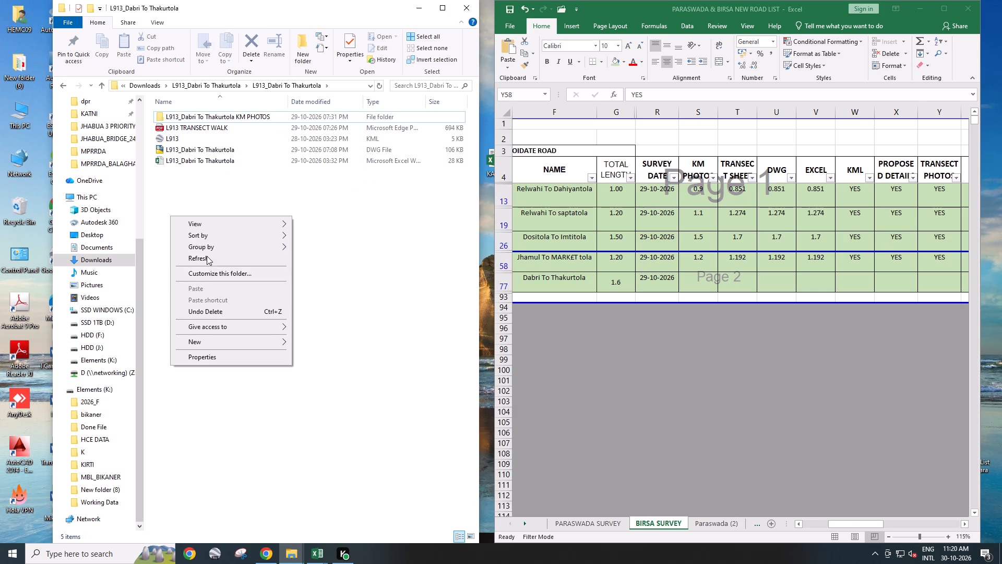
pyautogui.click(207, 256)
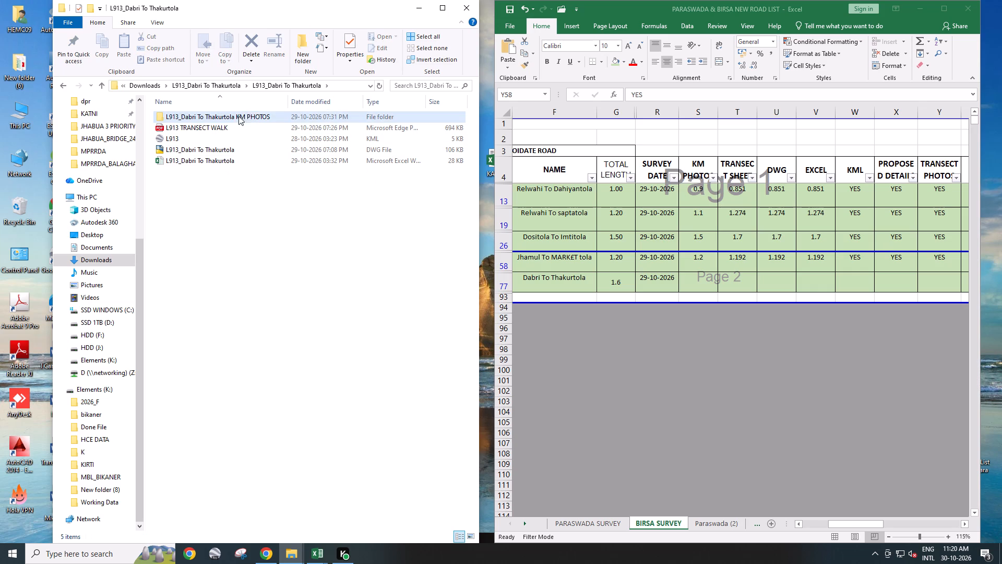
# Open the L913_Dabri To Thakurtola KM PHOTOS folder.
pyautogui.doubleClick(202, 113)
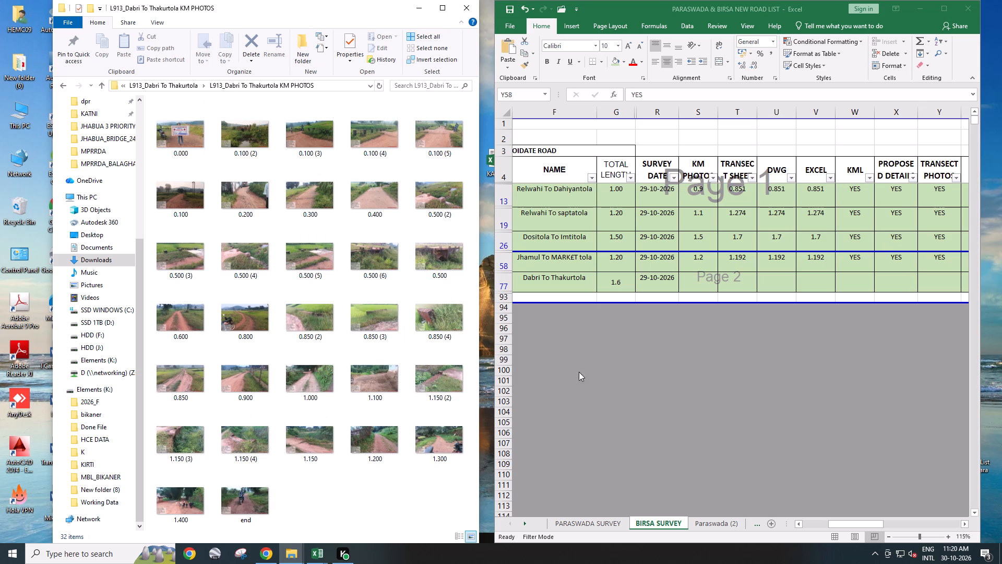
# Copy YES from the Jhamul row into the KML and TRANSECT PHOTO cells of the Dabri To Thakurtola row and save the workbook.
pyautogui.click(908, 280)
pyautogui.click(871, 262)
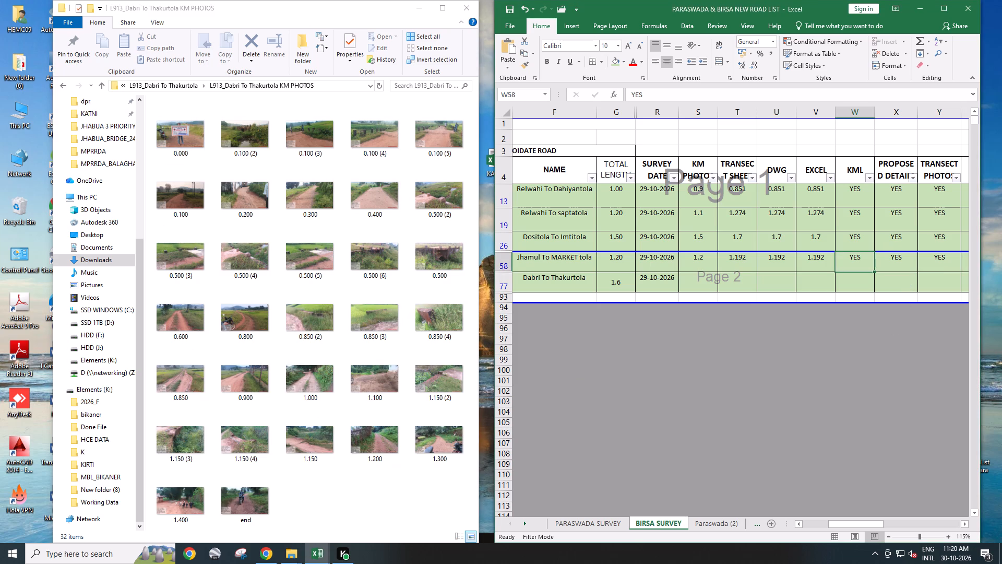
pyautogui.hotkey('ctrl', 'c')
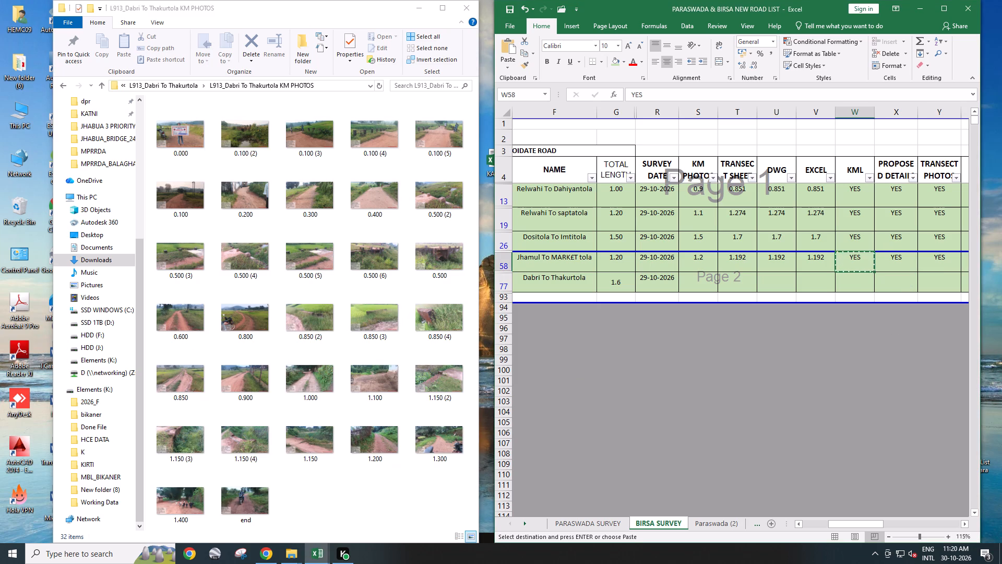
pyautogui.click(860, 283)
pyautogui.hotkey('ctrl', 'v')
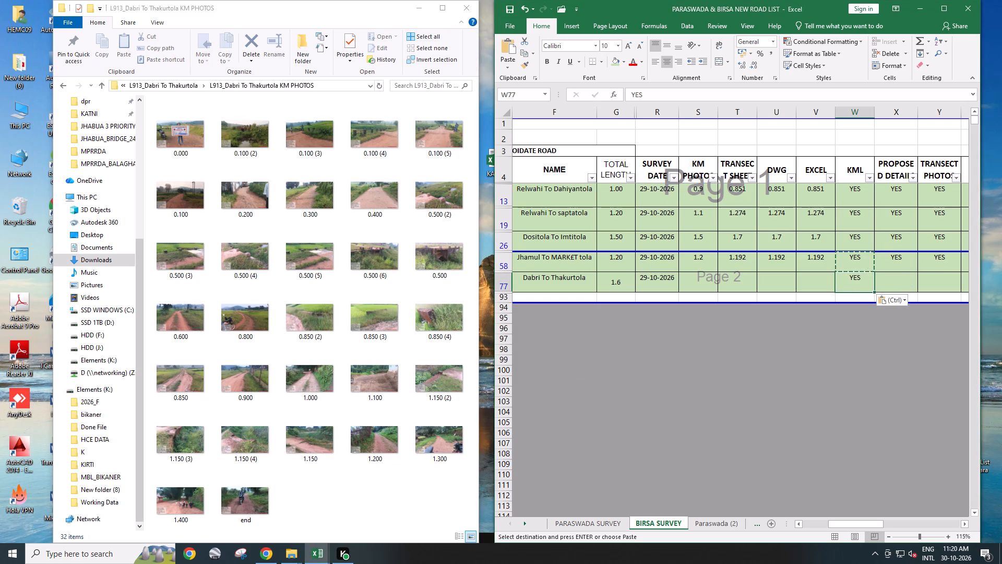
pyautogui.click(944, 287)
pyautogui.hotkey('ctrl', 'v')
pyautogui.hotkey('ctrl', 's')
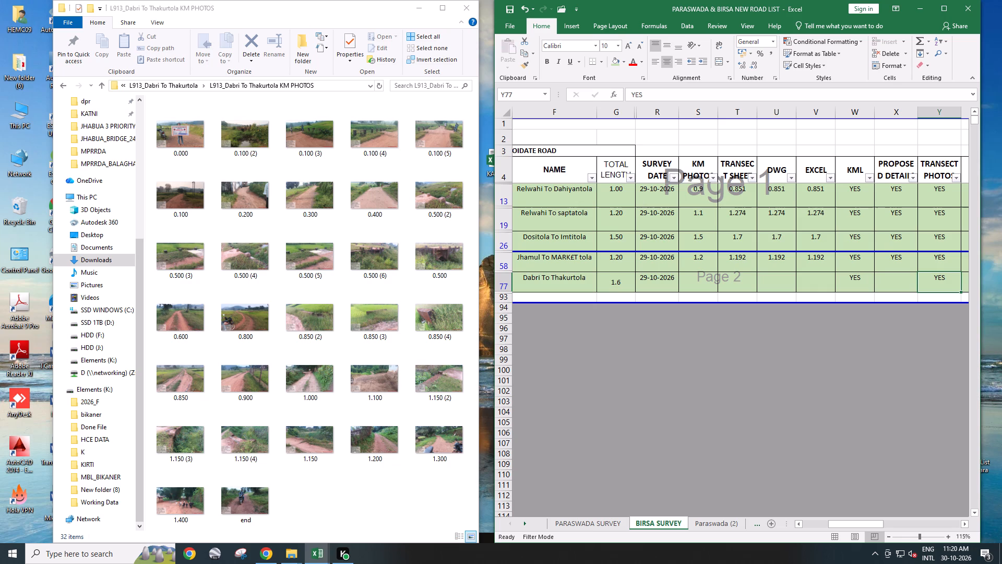
# Check the chainage noted on the end photo and enter 1.500 as the KM PHOTO value for Dabri To Thakurtola.
pyautogui.scroll(-2, 221, 411)
pyautogui.click(731, 274)
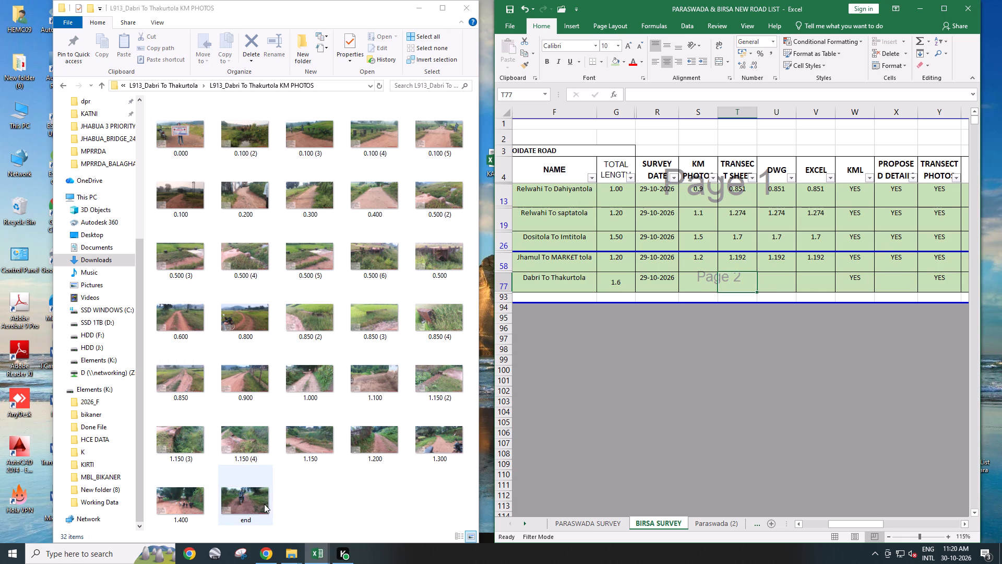
pyautogui.doubleClick(260, 503)
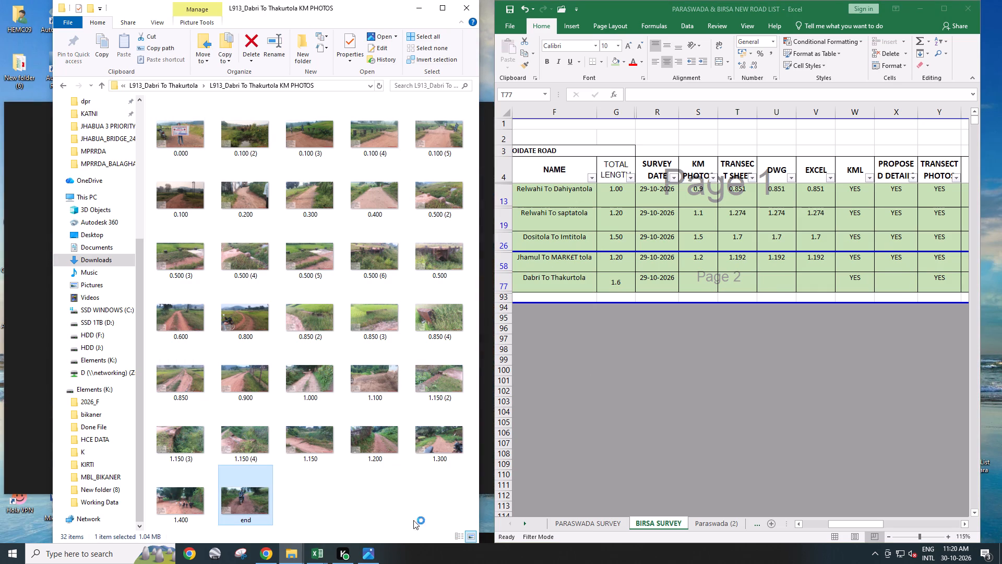
pyautogui.click(367, 549)
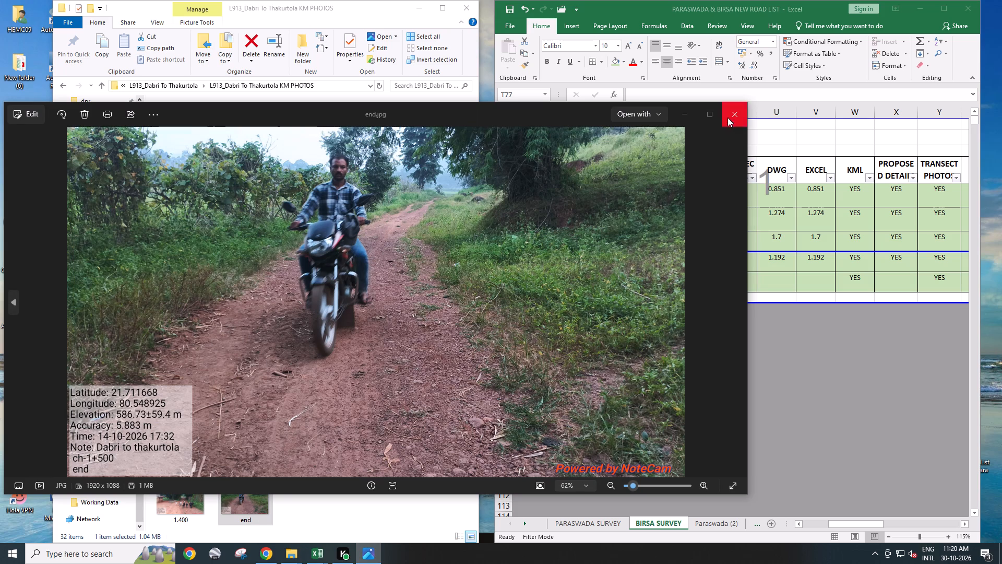
pyautogui.click(727, 118)
pyautogui.click(727, 283)
pyautogui.click(693, 285)
pyautogui.write('1.5010')
pyautogui.press('Right')
pyautogui.press('Left')
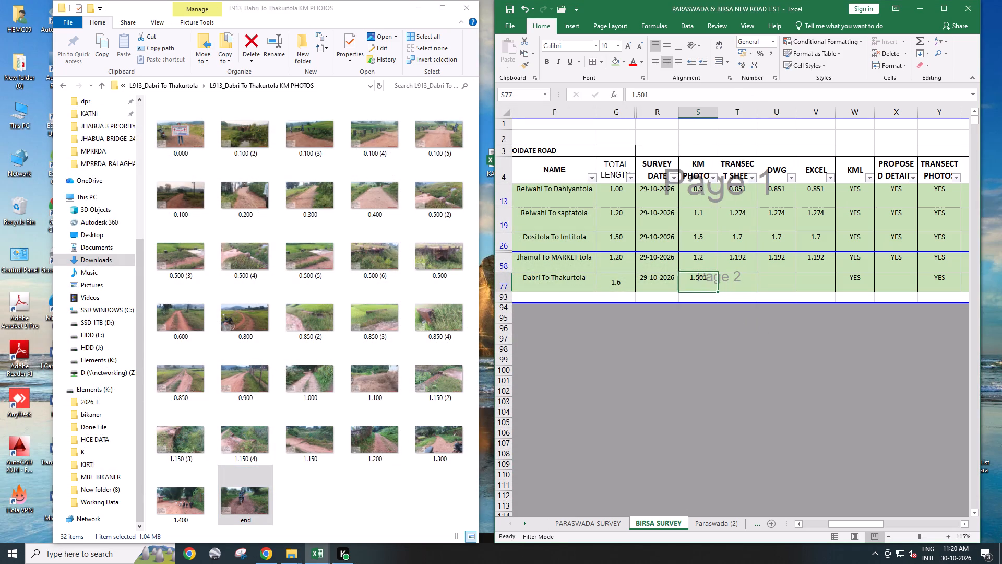
pyautogui.write('1.500')
pyautogui.press('Right')
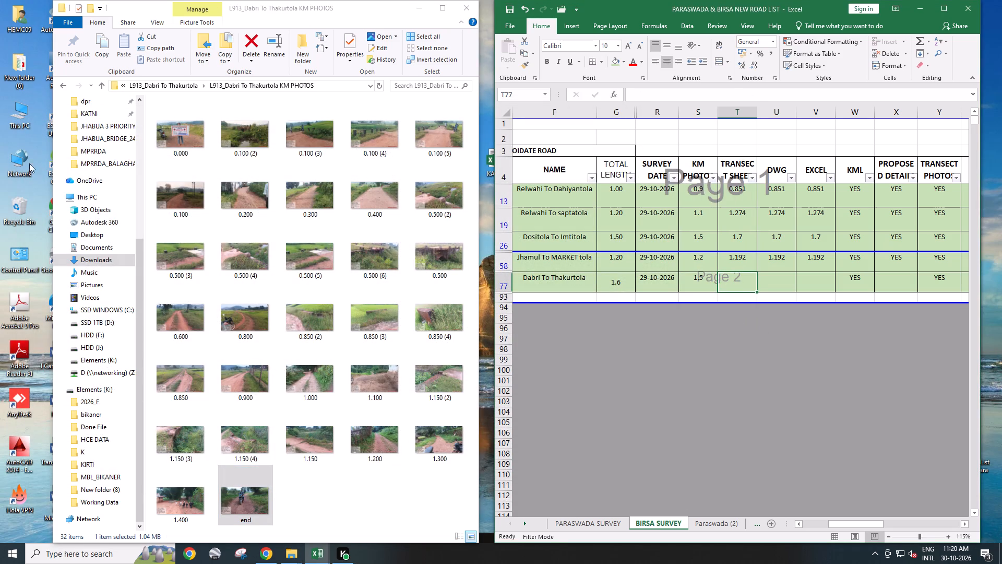
# Return to the L913_Dabri To Thakurtola folder and open the L913 TRANSECT WALK PDF to examine the road sketch.
pyautogui.click(145, 83)
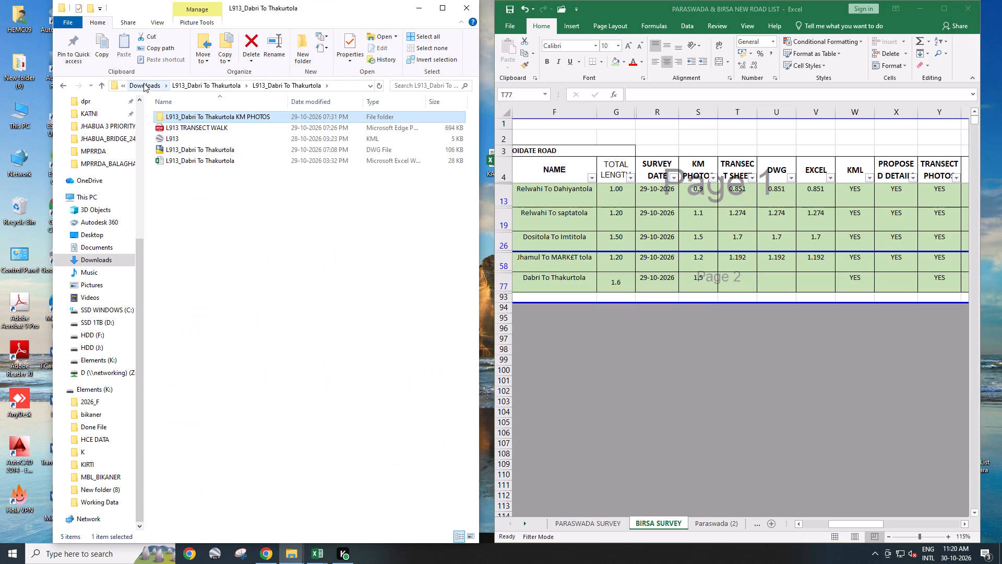
pyautogui.doubleClick(214, 124)
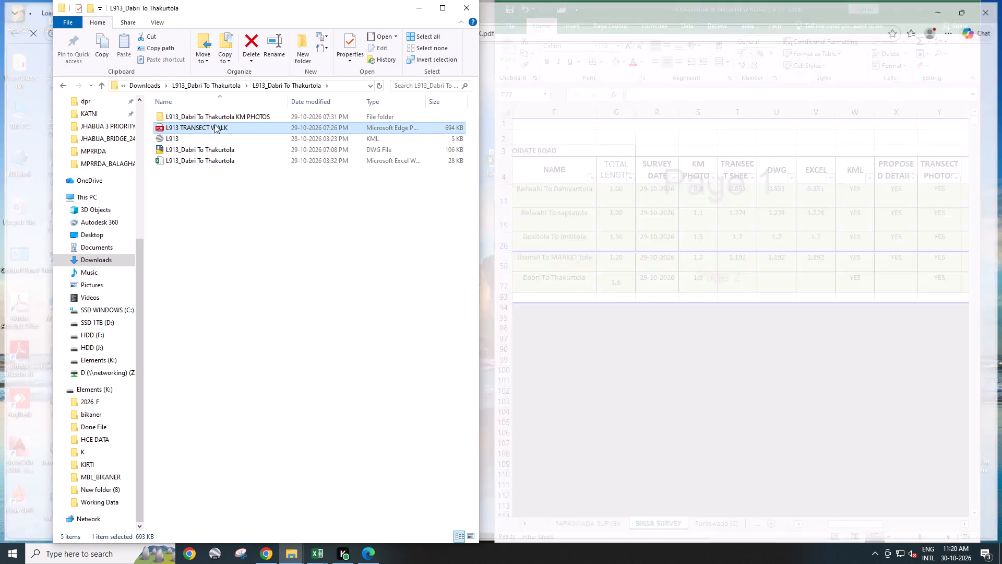
pyautogui.click(523, 237)
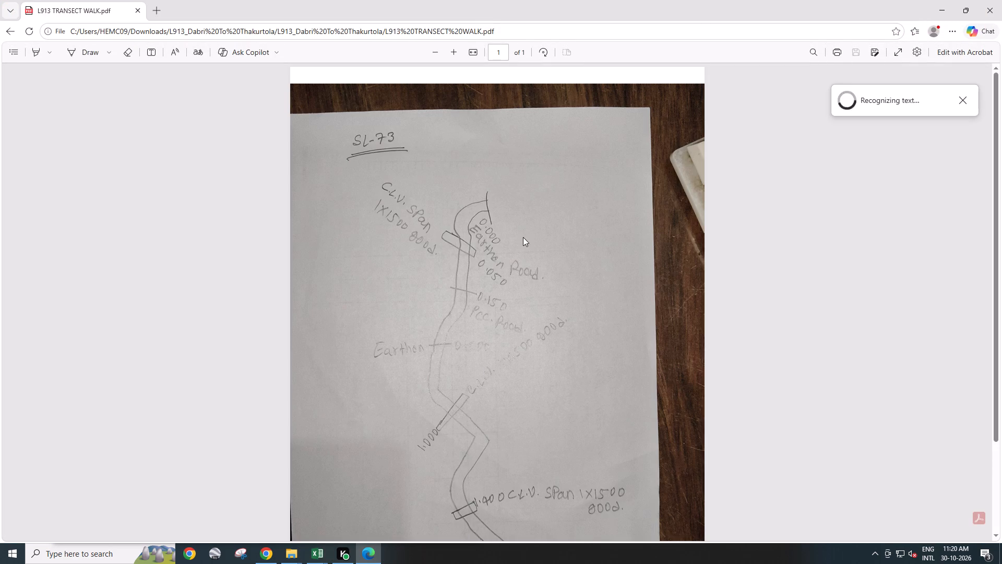
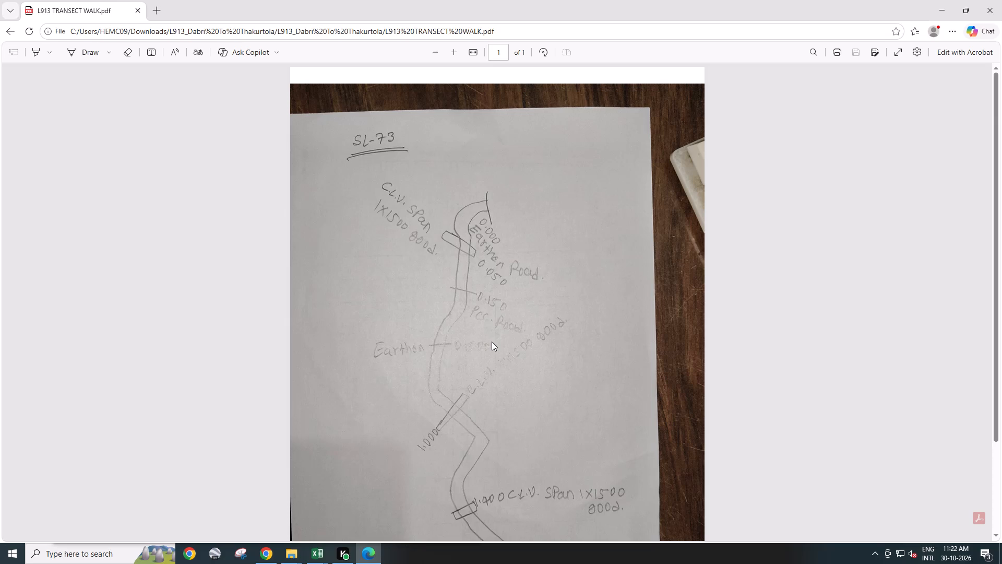
# Check the end chainage on the transect walk sketch and enter 1.829 as the TRANSECT SHEET value for Dabri To Thakurtola.
pyautogui.scroll(-12, 494, 347)
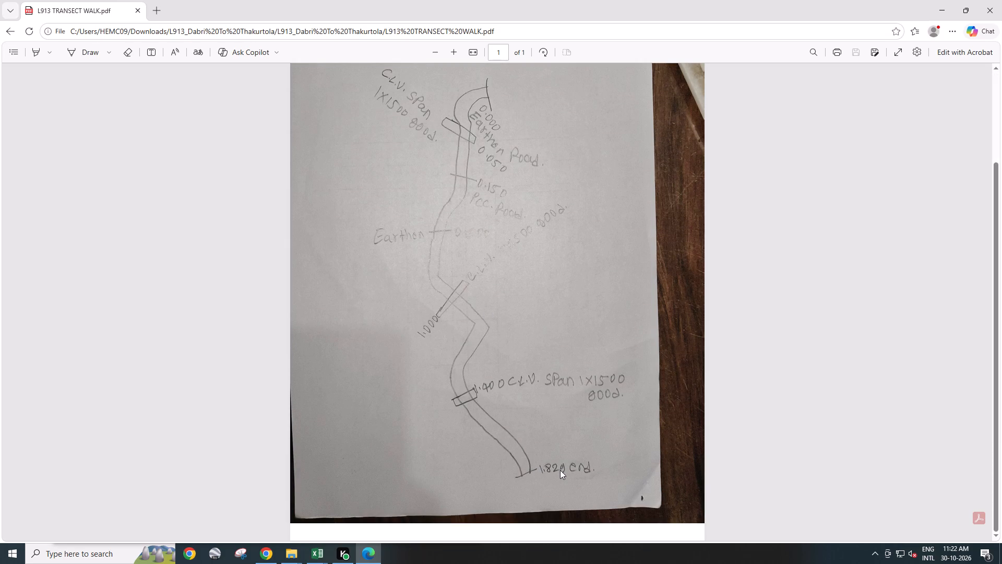
pyautogui.click(989, 5)
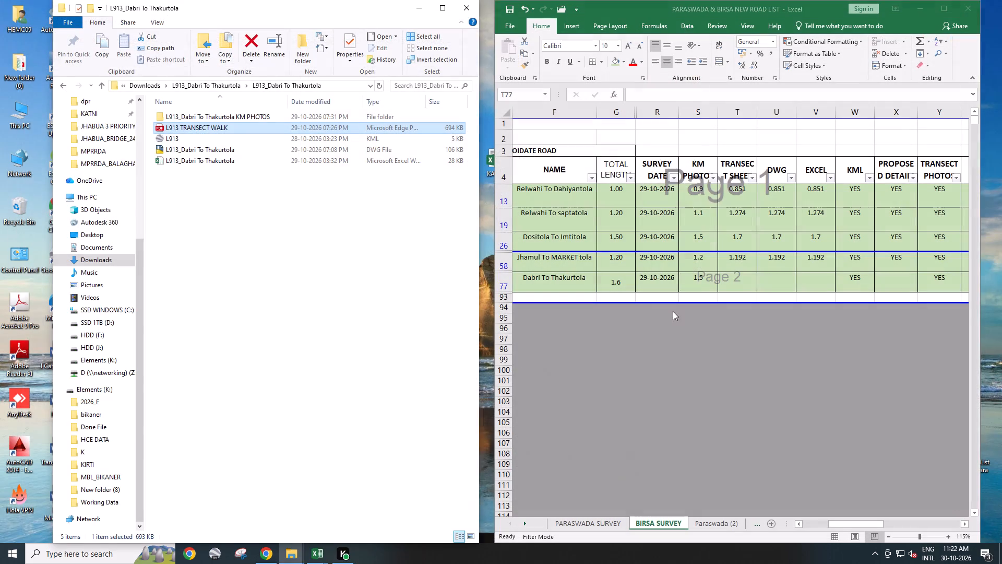
pyautogui.click(733, 285)
pyautogui.write('1.829')
pyautogui.press('Right')
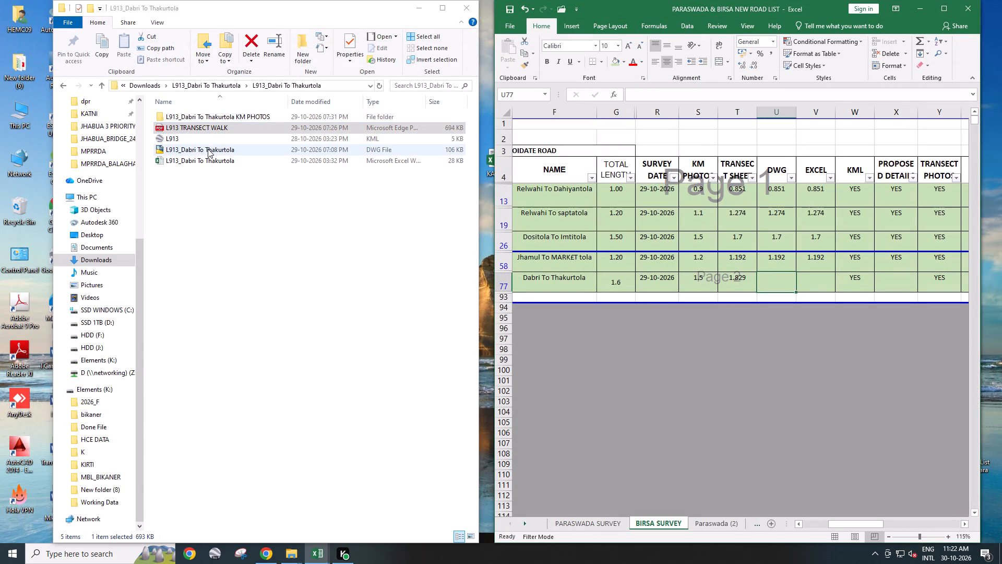
# Open the L913_Dabri To Thakurtola drawing, examine the chainage label at the road's end, and close it without saving.
pyautogui.doubleClick(208, 149)
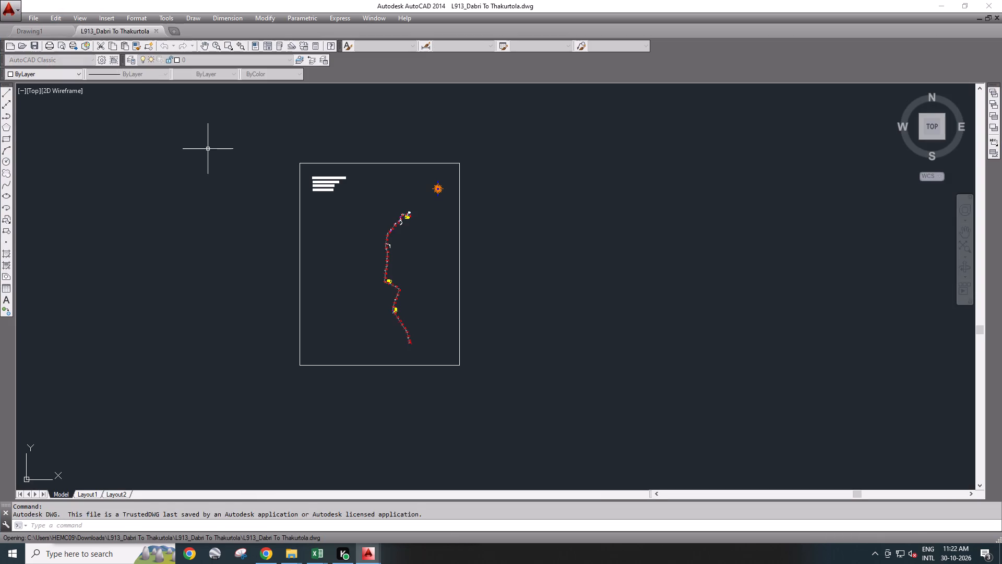
pyautogui.scroll(3, 387, 344)
pyautogui.scroll(3, 497, 347)
pyautogui.scroll(2, 410, 333)
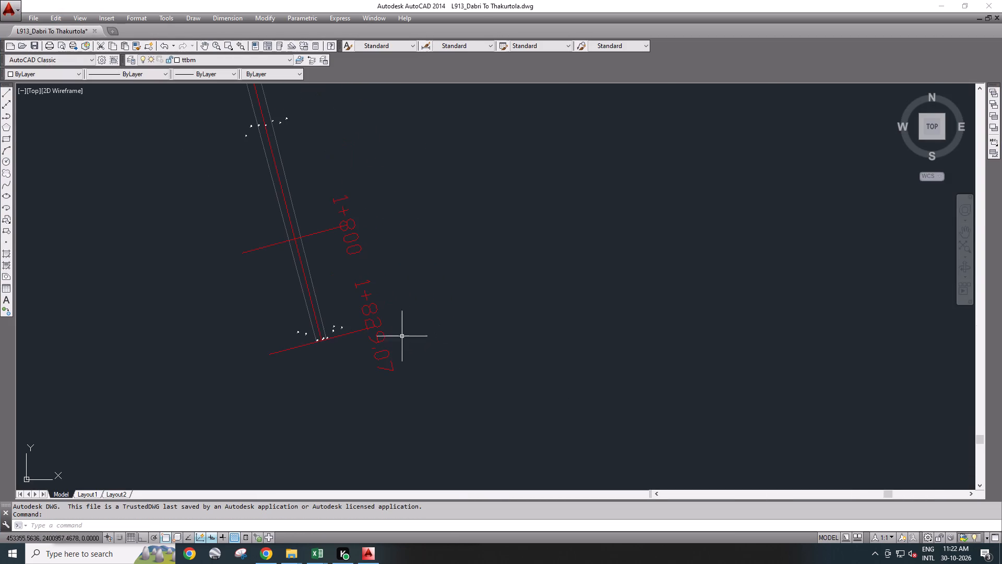
pyautogui.scroll(1, 319, 339)
pyautogui.click(988, 5)
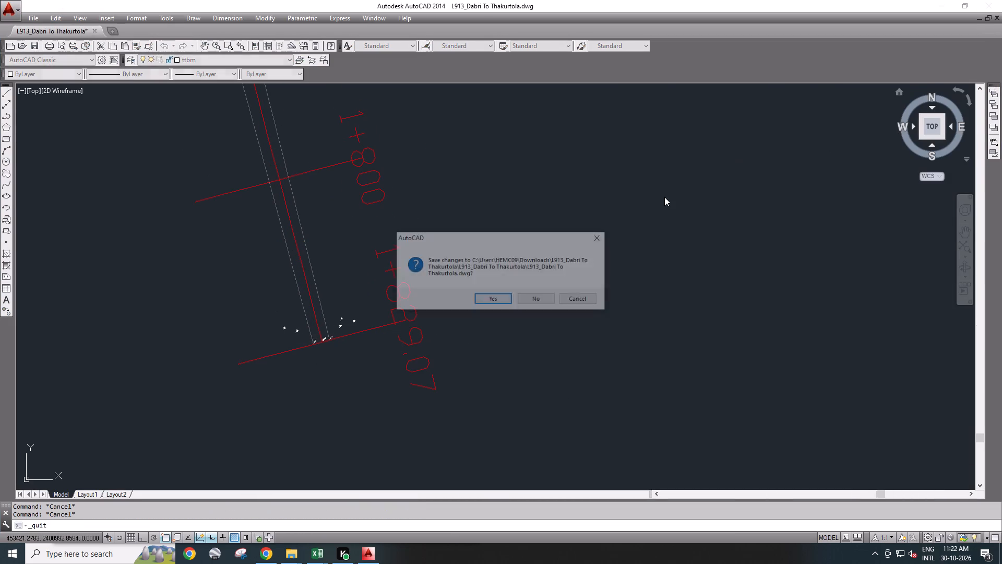
pyautogui.click(551, 295)
# Copy the 1.829 TRANSECT SHEET value into the DWG and EXCEL cells of the Dabri To Thakurtola row and save the workbook.
pyautogui.click(728, 312)
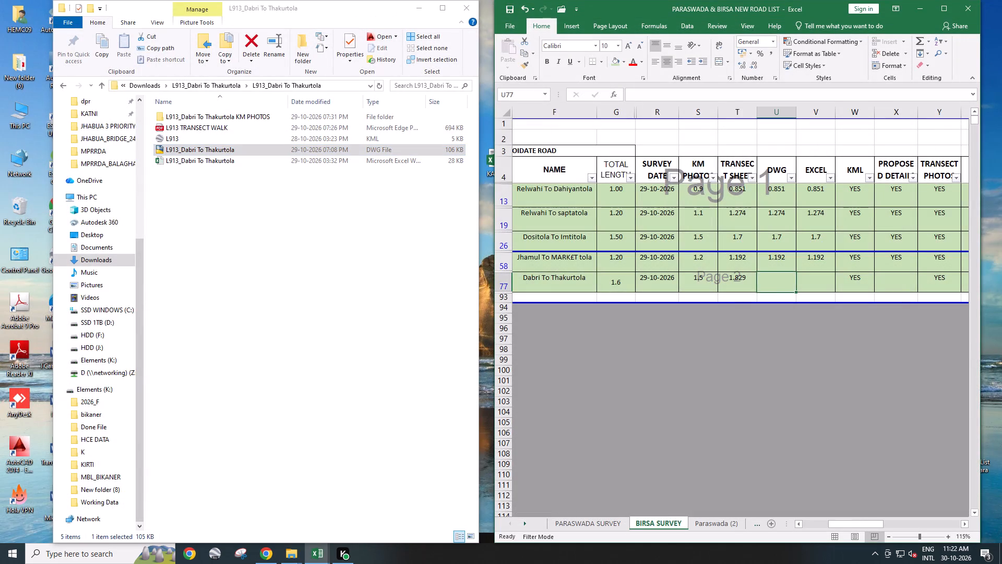
pyautogui.click(730, 283)
pyautogui.hotkey('ctrl', 'c')
pyautogui.moveTo(788, 280); pyautogui.dragTo(803, 284)
pyautogui.hotkey('ctrl', 'v')
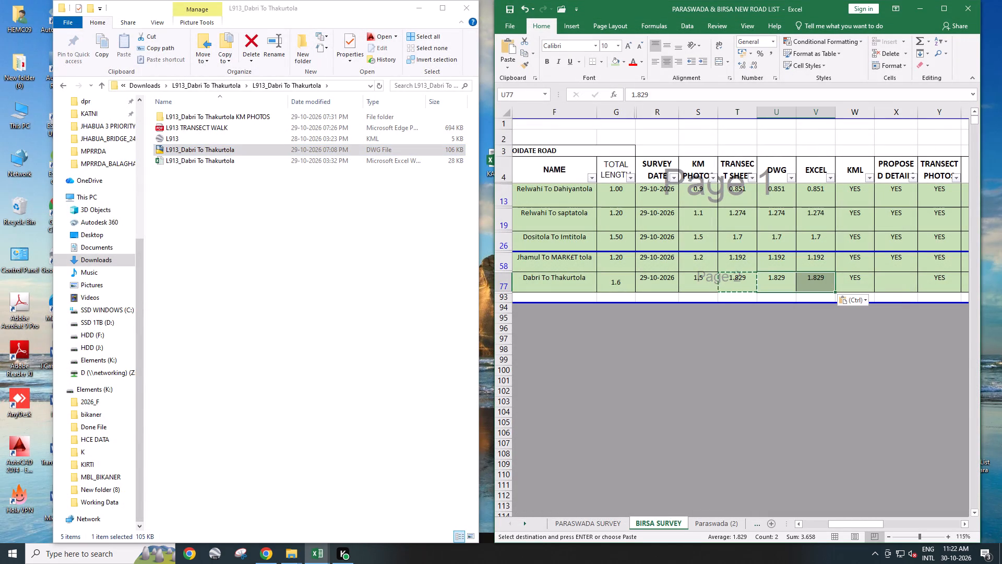
pyautogui.hotkey('ctrl', 's')
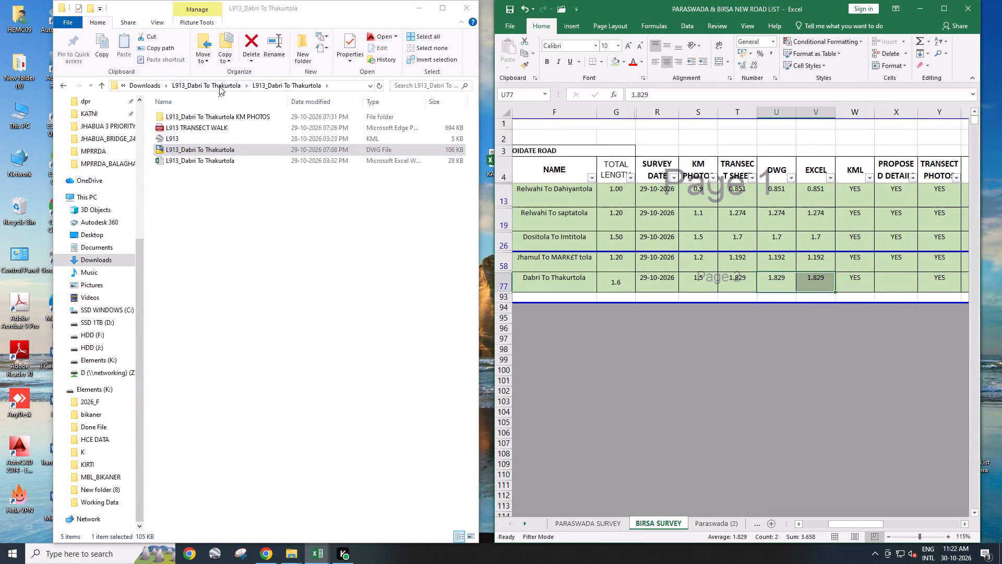
# Return from the L913_Dabri To Thakurtola folder to the Downloads folder.
pyautogui.click(219, 86)
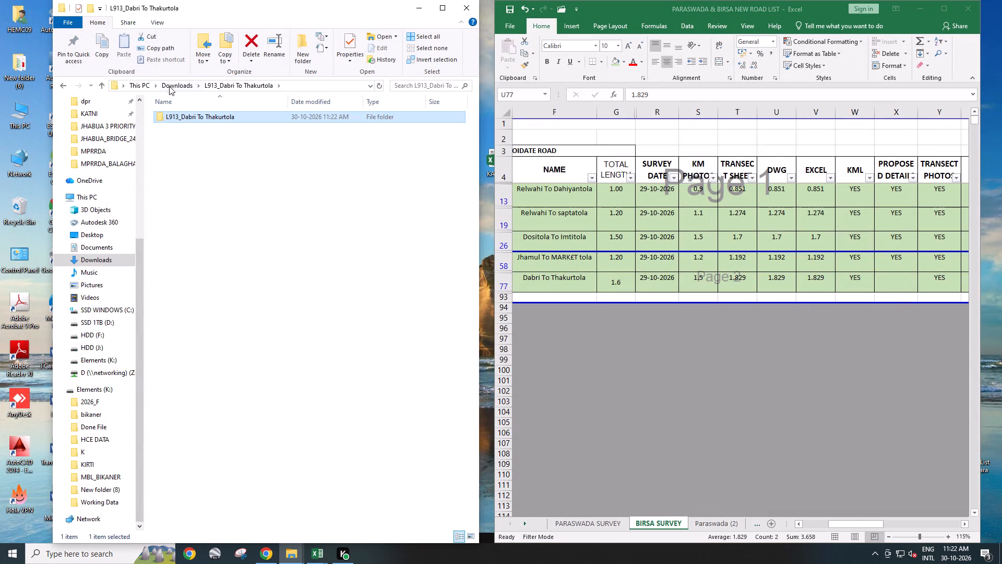
pyautogui.click(169, 85)
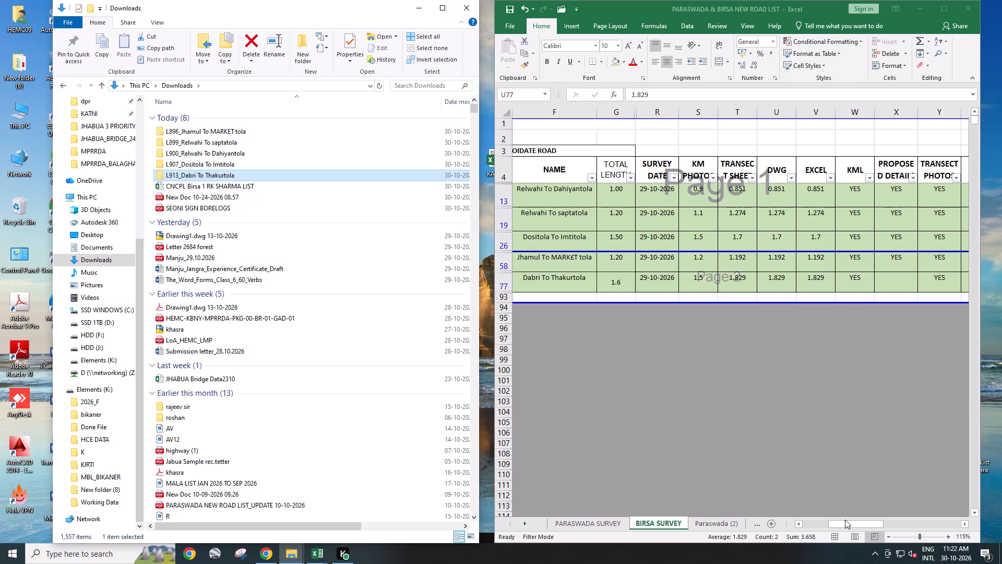
# Enter 30-10-2026 as the data-sent date in the Relwahi To Dahiyantola row of the BIRSA SURVEY sheet.
pyautogui.moveTo(845, 522); pyautogui.dragTo(926, 521)
pyautogui.moveTo(877, 525); pyautogui.dragTo(967, 520)
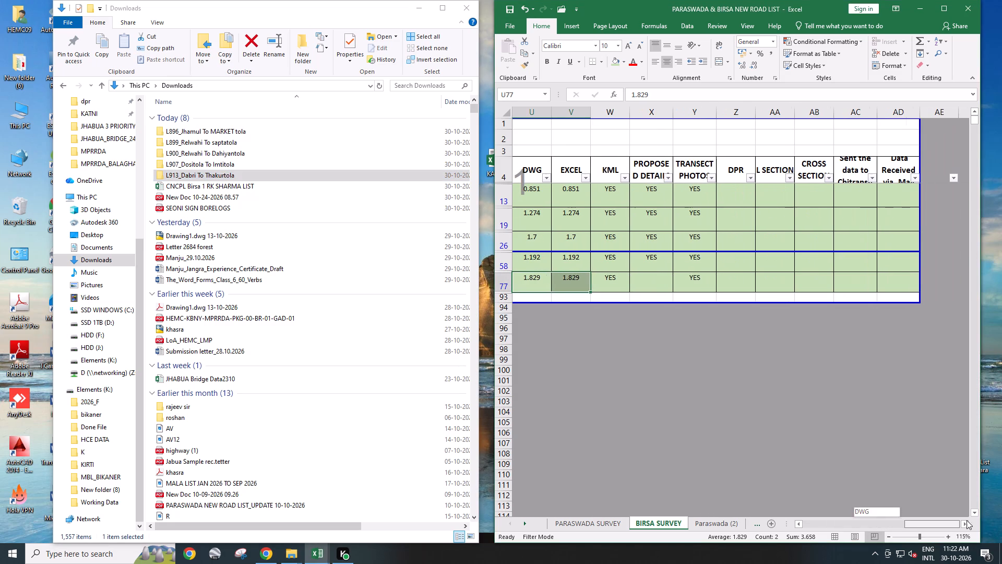
pyautogui.moveTo(967, 520); pyautogui.dragTo(973, 520)
pyautogui.click(800, 386)
pyautogui.hotkey('ctrl', 's')
pyautogui.click(818, 194)
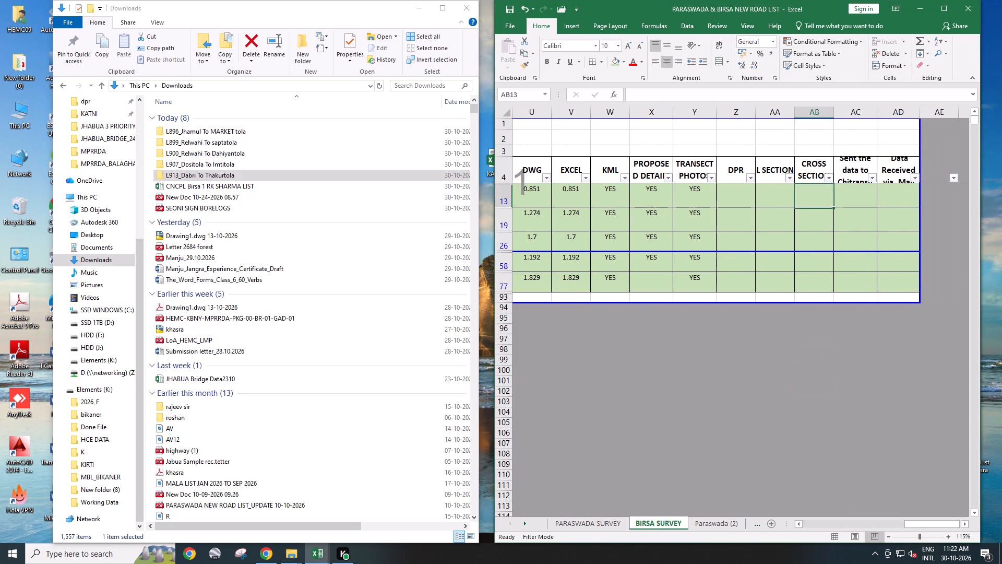
pyautogui.click(852, 197)
pyautogui.write('30-')
pyautogui.write('10-2026')
pyautogui.press('Return')
pyautogui.press('Up')
# Copy the 30-10-2026 data-sent date to the other four road rows, through Dabri To Thakurtola, and save the workbook.
pyautogui.hotkey('ctrl', 'c')
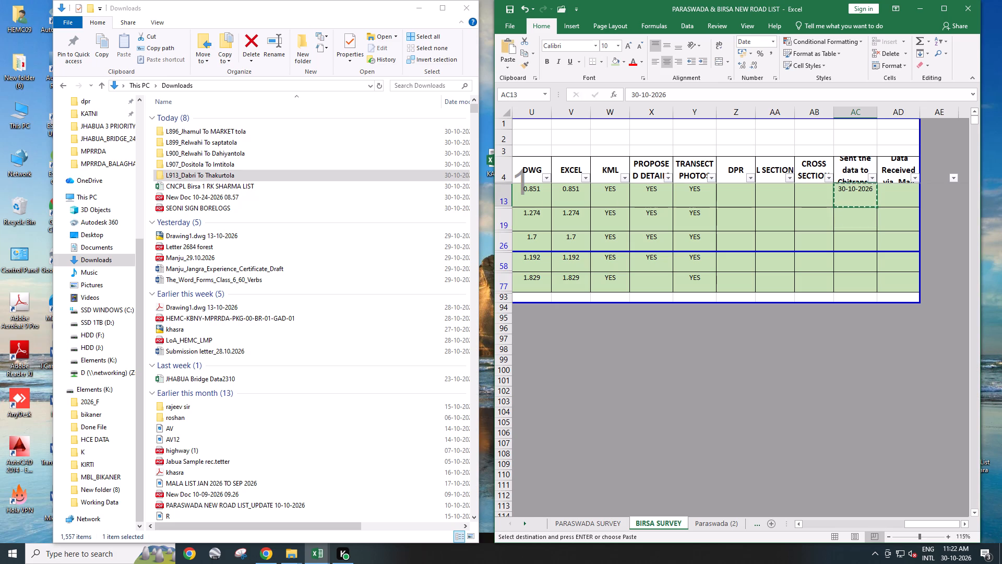
pyautogui.press('Down')
pyautogui.hotkey('ctrl', 'v')
pyautogui.press('Down')
pyautogui.hotkey('ctrl', 'v')
pyautogui.press('Down')
pyautogui.hotkey('ctrl', 'v')
pyautogui.hotkey('ctrl', 'Down')
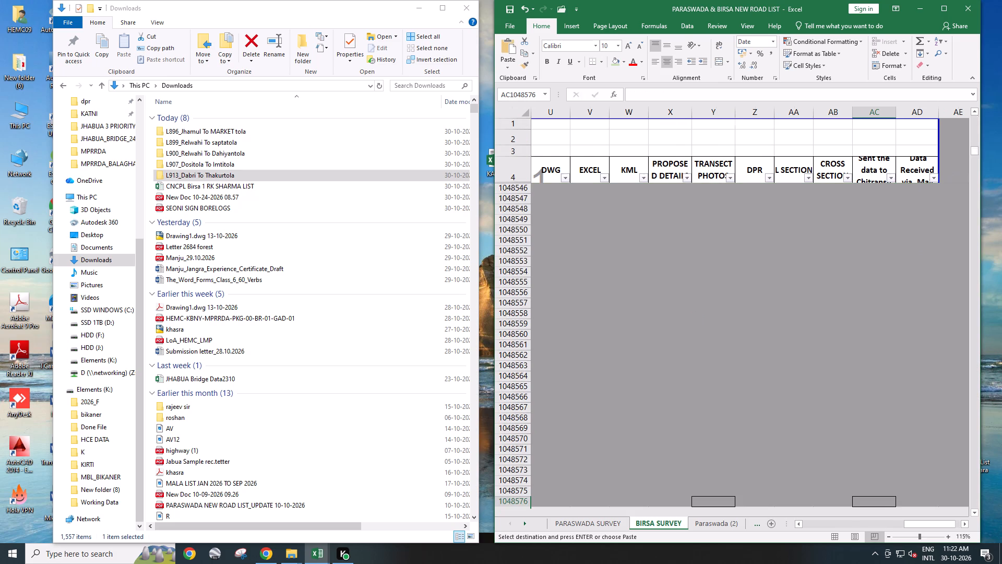
pyautogui.hotkey('ctrl', 'Home')
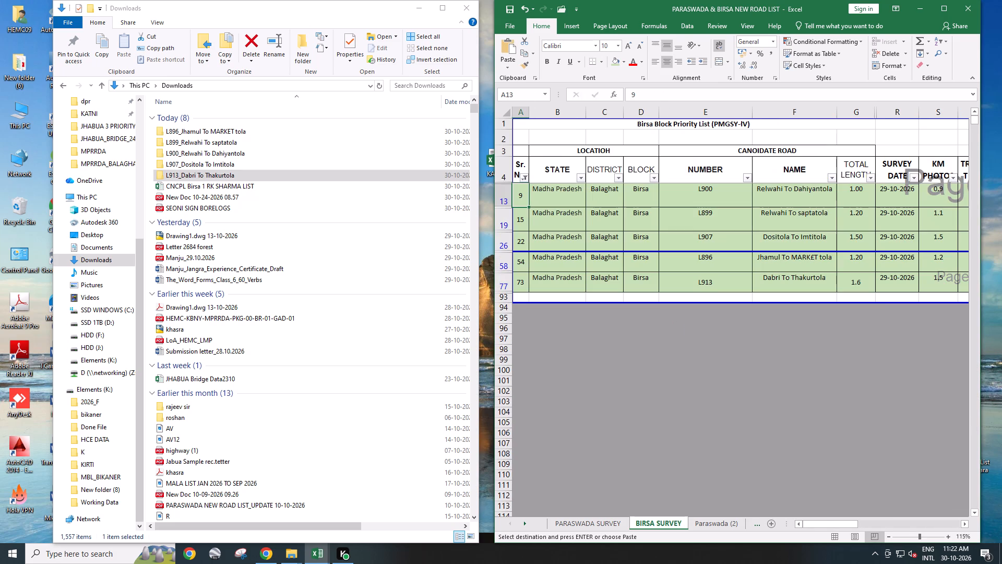
pyautogui.moveTo(817, 521); pyautogui.dragTo(992, 528)
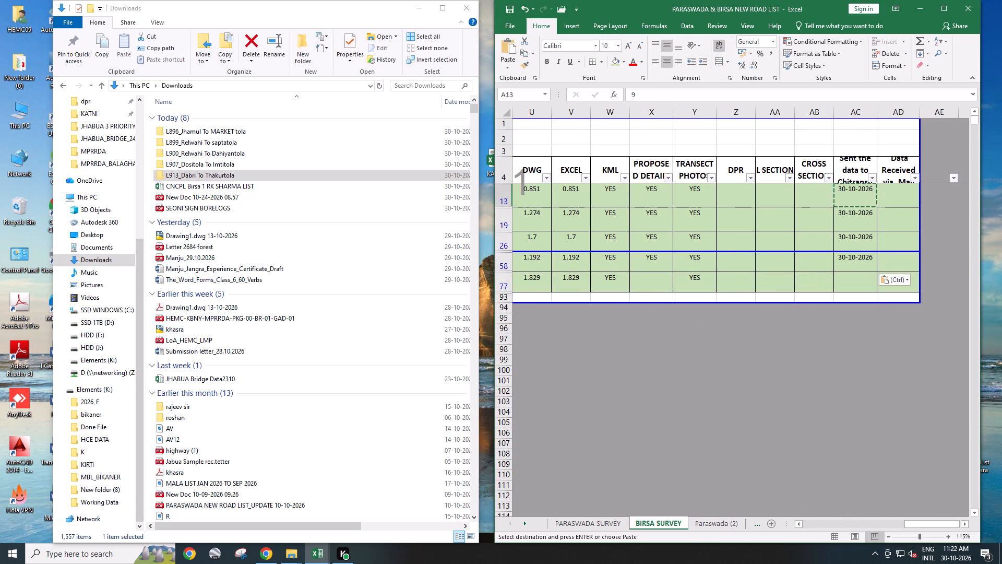
pyautogui.click(856, 286)
pyautogui.hotkey('ctrl', 'v')
pyautogui.hotkey('ctrl', 's')
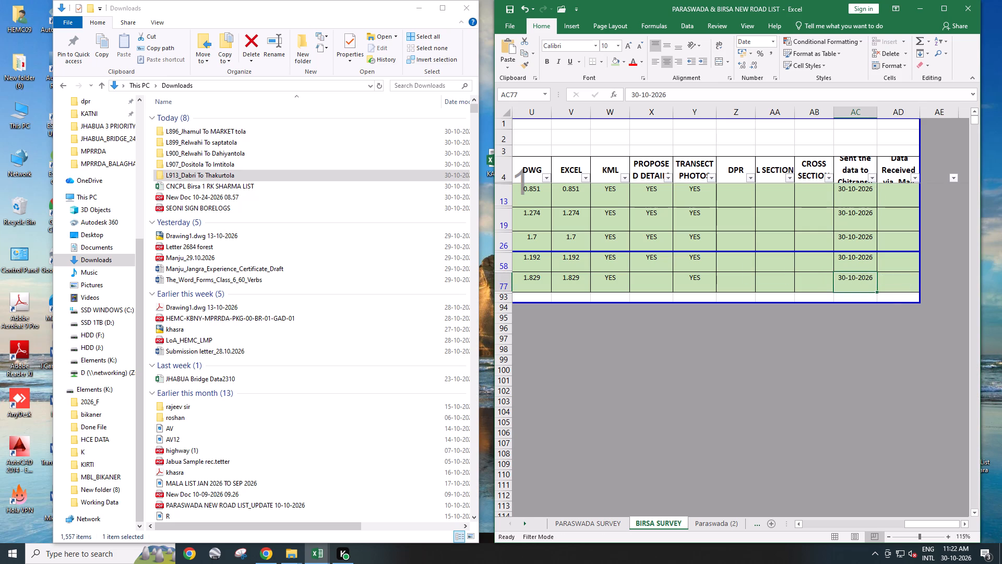
pyautogui.hotkey('ctrl', 's')
# Compress the five road folders, L896 through L913, in Downloads into one ZIP archive.
pyautogui.click(173, 132)
pyautogui.keyDown('shift'); pyautogui.click(187, 177); pyautogui.keyUp('shift')
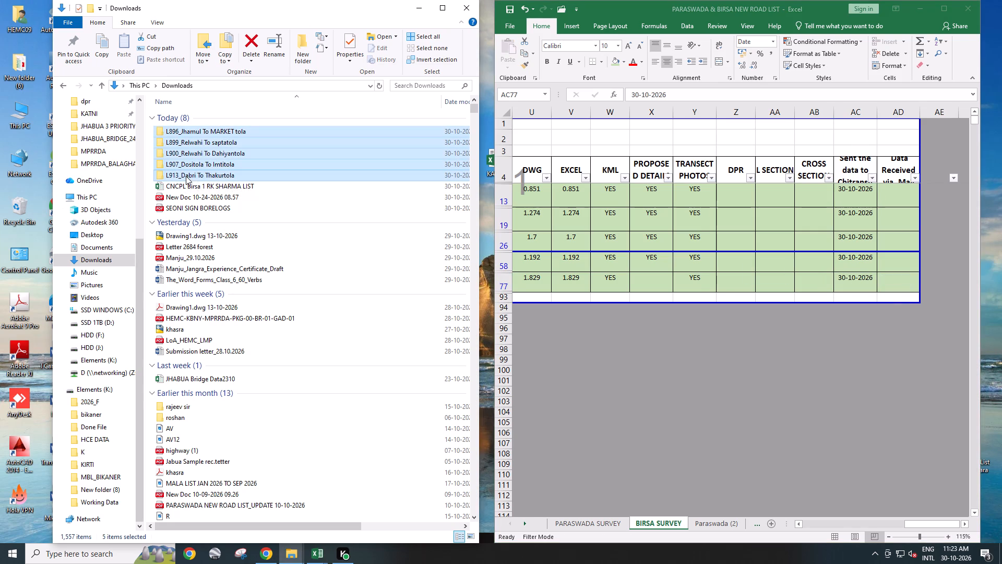
pyautogui.rightClick(186, 176)
pyautogui.click(235, 277)
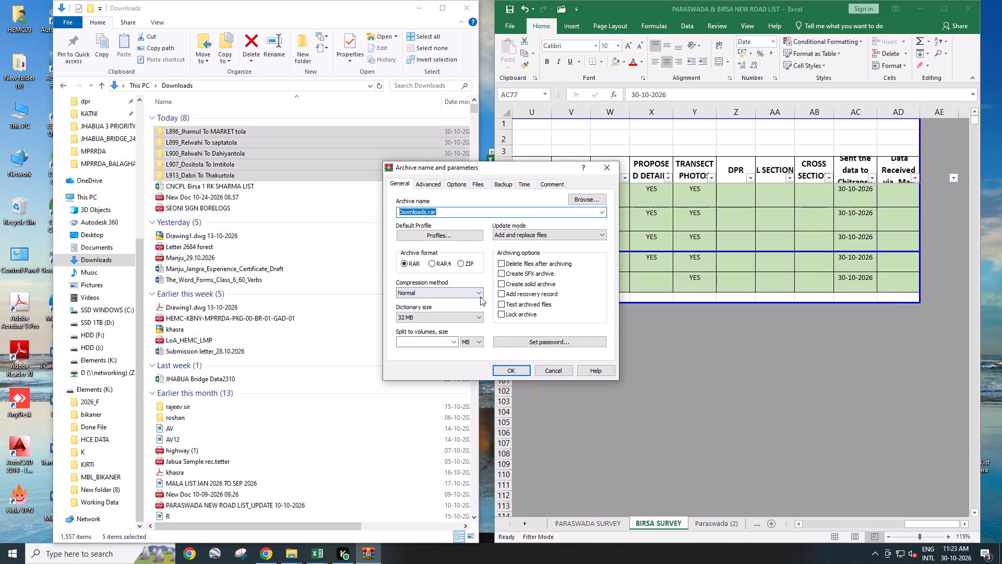
pyautogui.click(469, 265)
pyautogui.click(503, 371)
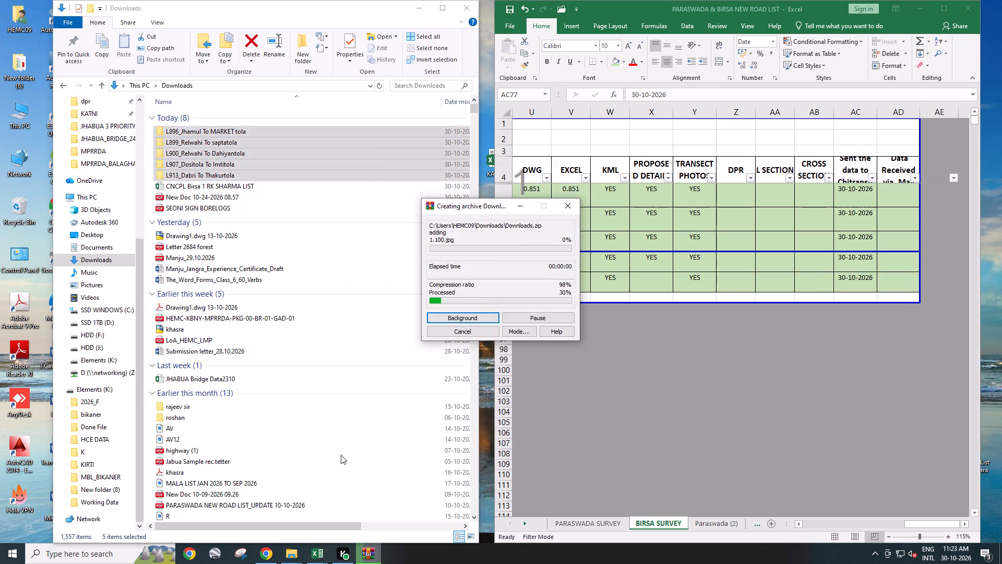
# In the MPRRDA folder window, open MPRRDA BALAGHAT DPR ROAD, BALAGHAT ROAD, Birsa NEW, and its BIRSA folder.
pyautogui.click(296, 555)
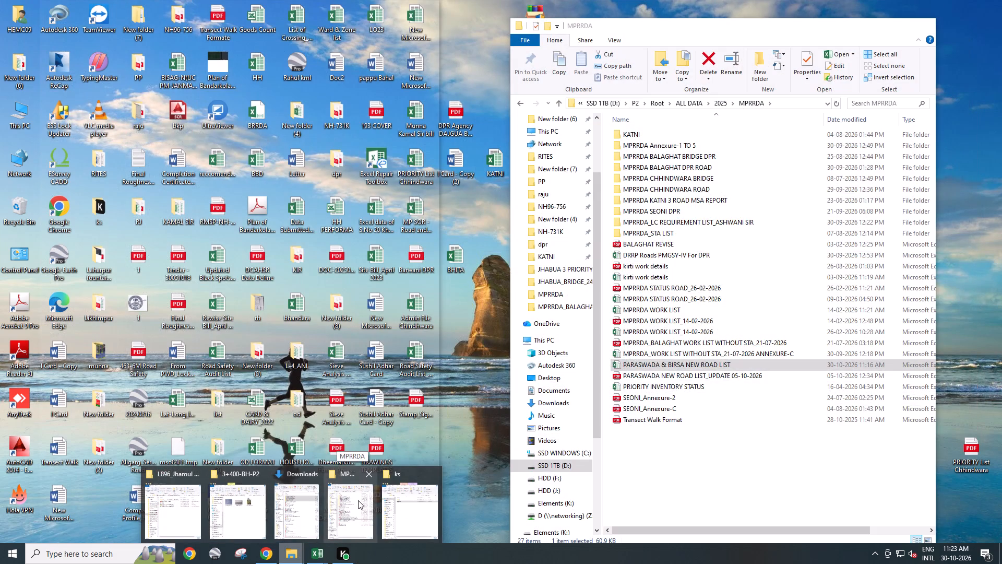
pyautogui.click(358, 500)
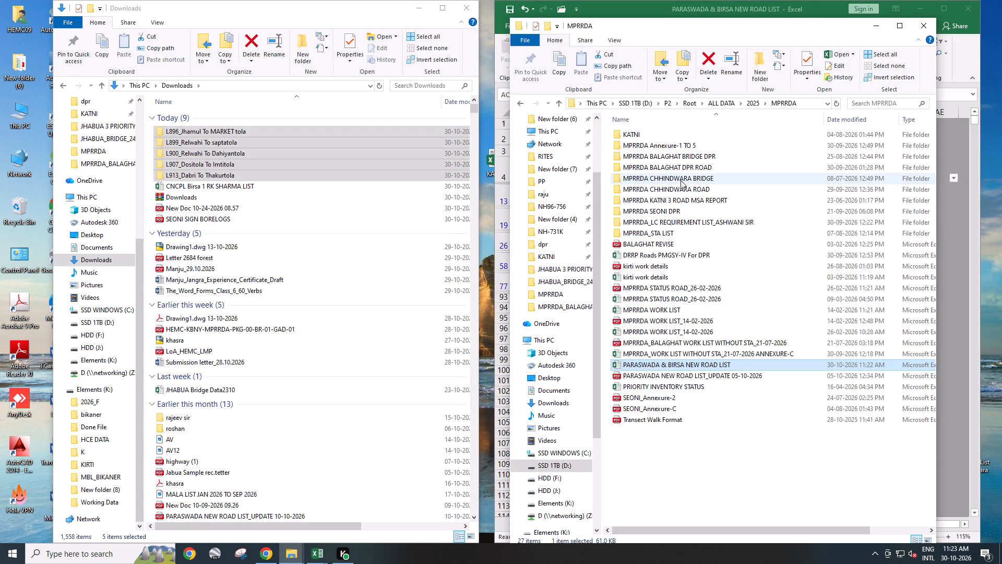
pyautogui.doubleClick(688, 166)
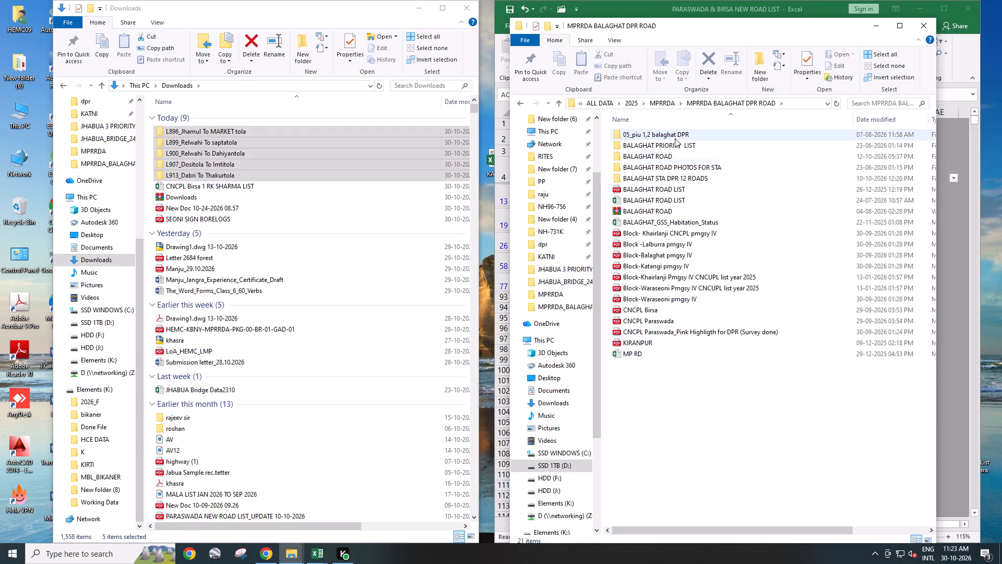
pyautogui.doubleClick(670, 158)
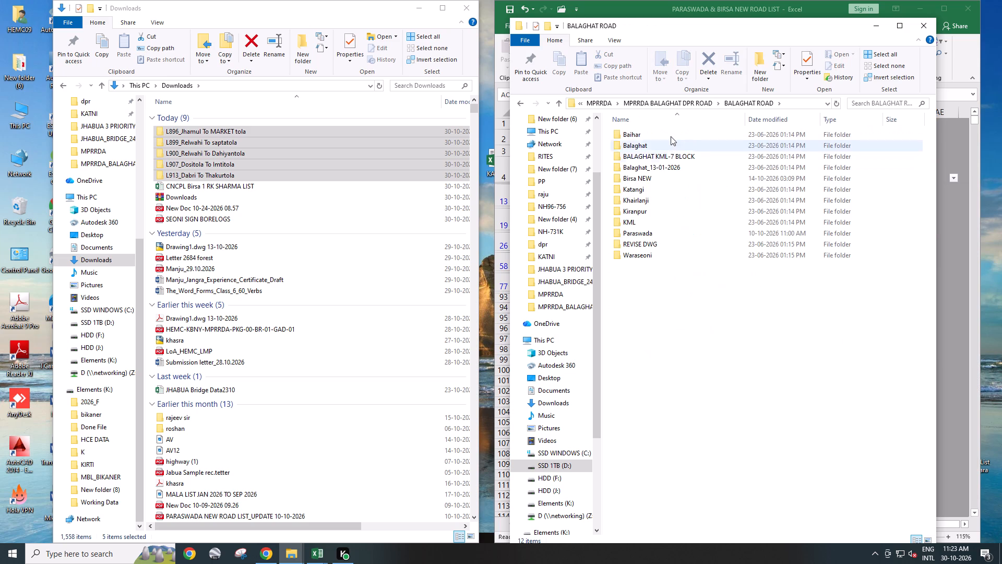
pyautogui.doubleClick(657, 180)
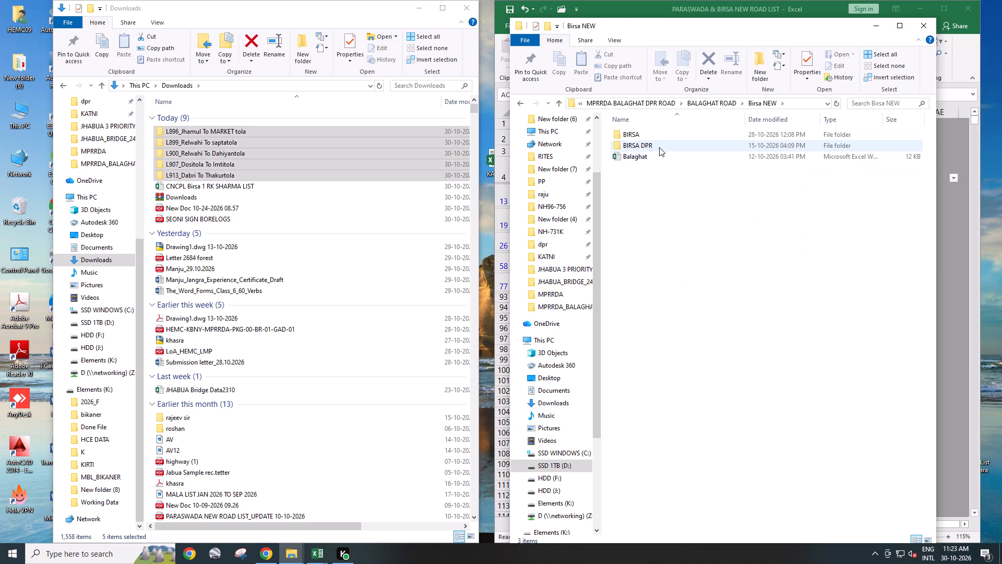
pyautogui.doubleClick(657, 138)
# Rename the Downloads archive to BIRSA 5 ROAD DATA-30-10-2026, basing it on the name of the existing BIRSA 3 ROAD DATA-27-10-2026 archive.
pyautogui.scroll(-7, 676, 412)
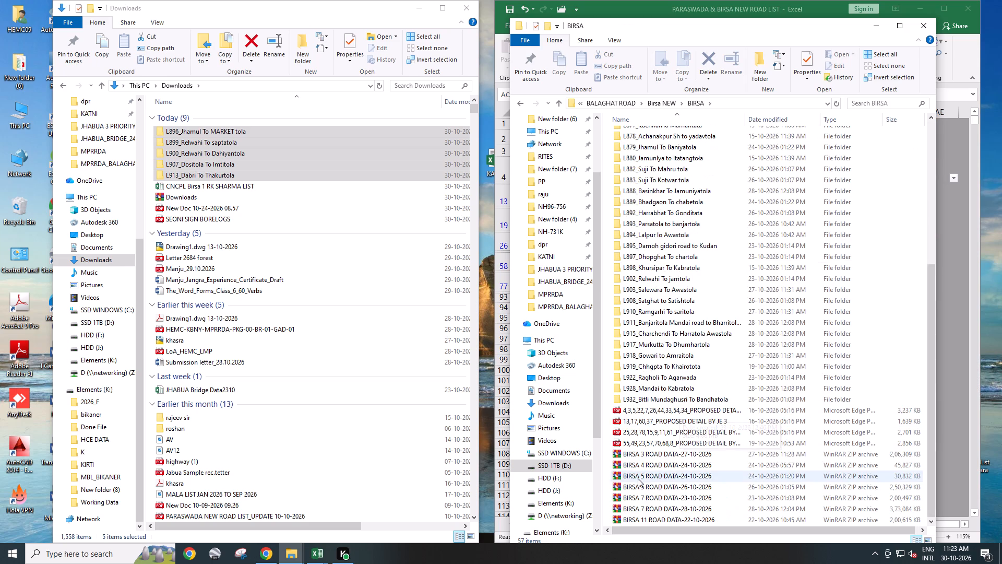
pyautogui.click(649, 455)
pyautogui.press('F2')
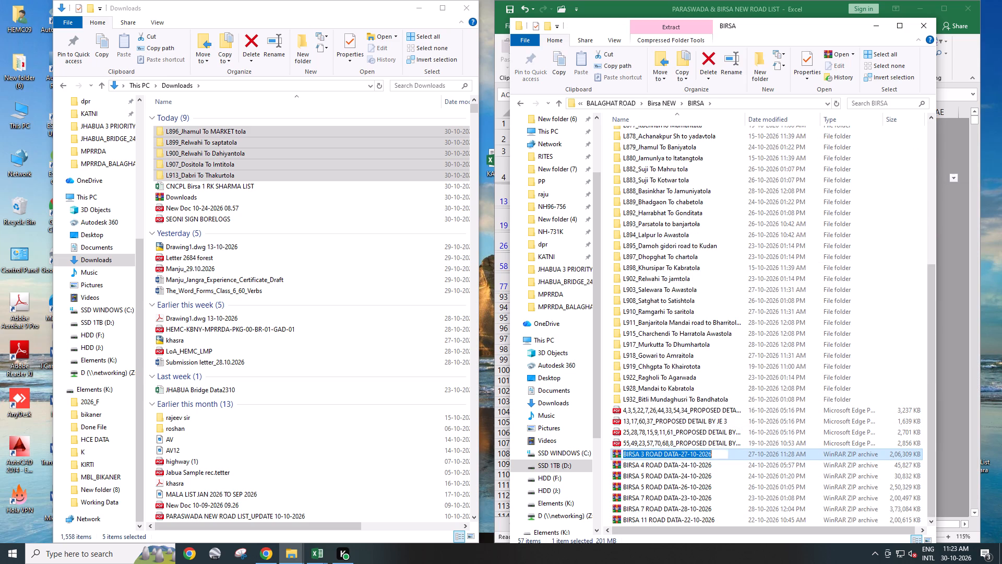
pyautogui.hotkey('ctrl', 'c')
pyautogui.click(209, 196)
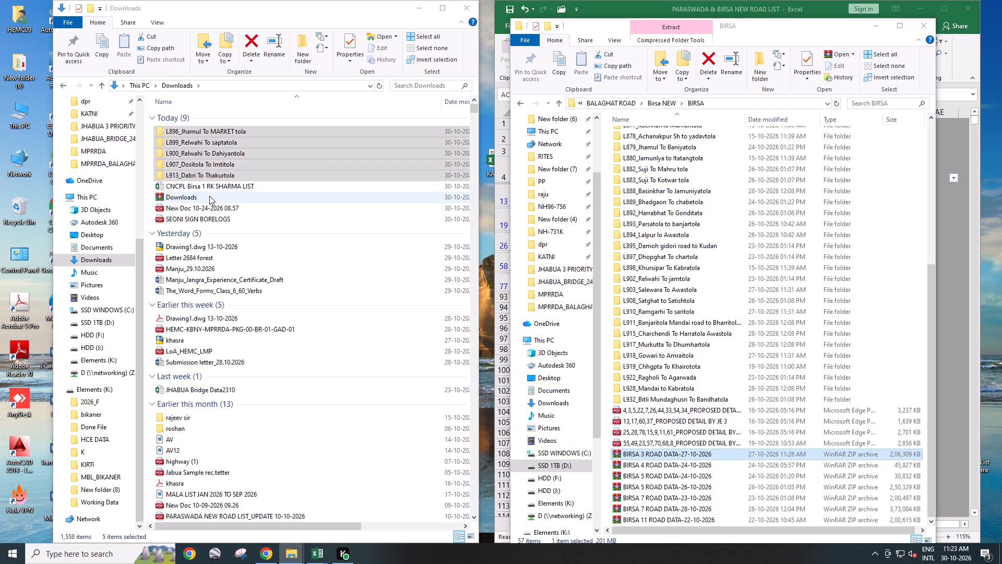
pyautogui.press('F2')
pyautogui.hotkey('ctrl', 'v')
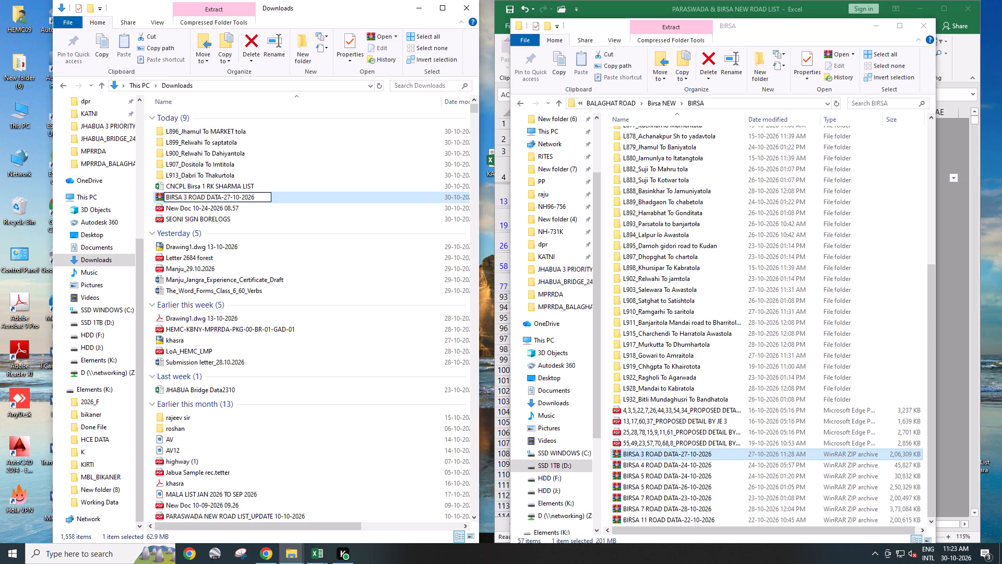
pyautogui.click(187, 198)
pyautogui.press('BackSpace')
pyautogui.press('5')
pyautogui.click(227, 194)
pyautogui.press('BackSpace')
pyautogui.press('Delete')
pyautogui.write('30')
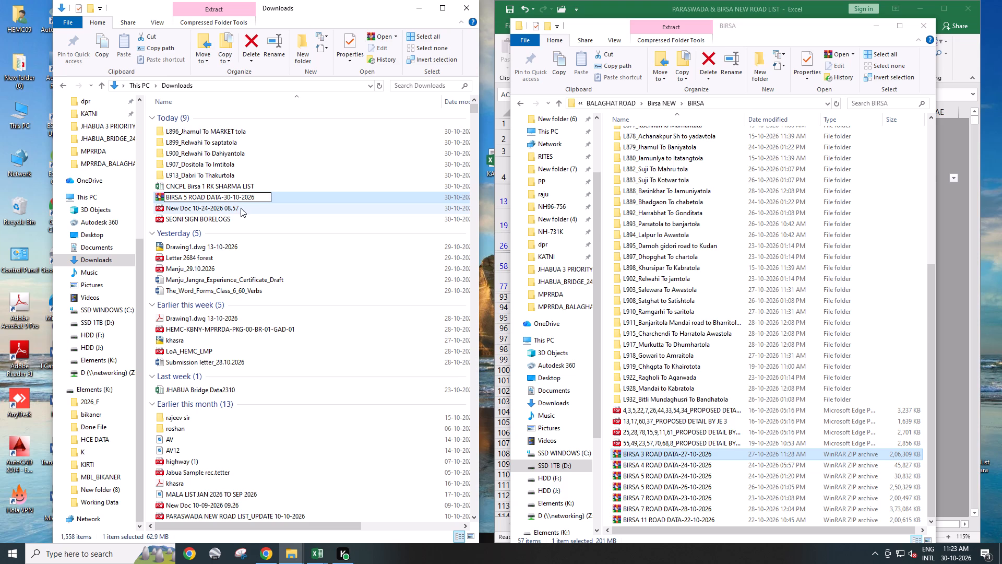
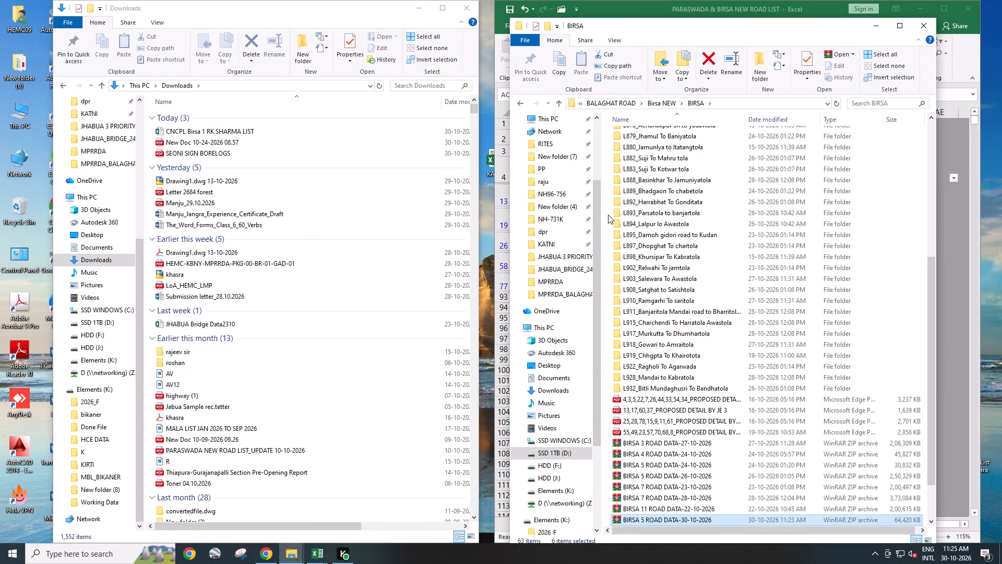
# Refresh the BIRSA folder, check that the new archive and five road folders are listed, and put its window away.
pyautogui.scroll(-7, 648, 187)
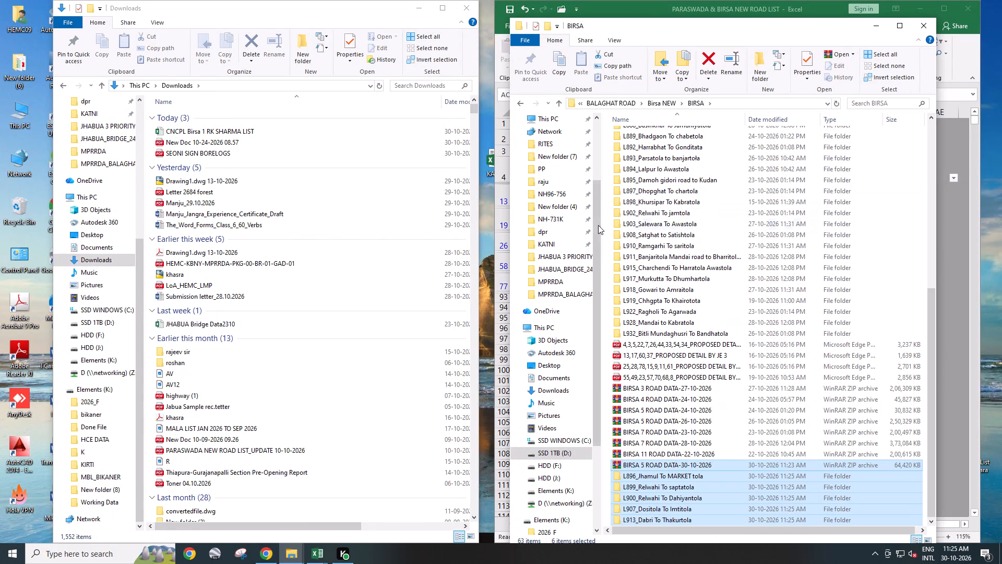
pyautogui.rightClick(605, 222)
pyautogui.click(648, 266)
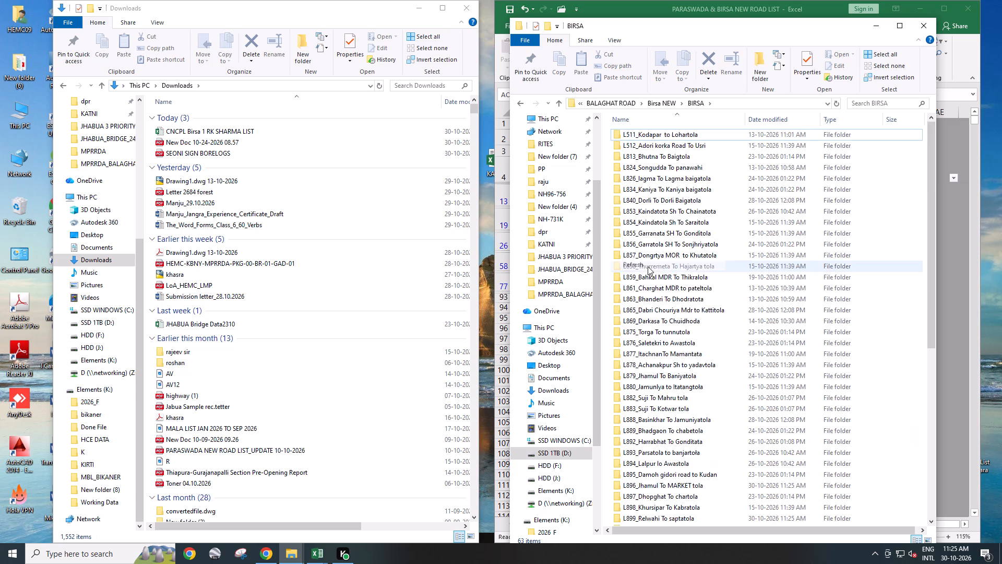
pyautogui.scroll(-16, 687, 268)
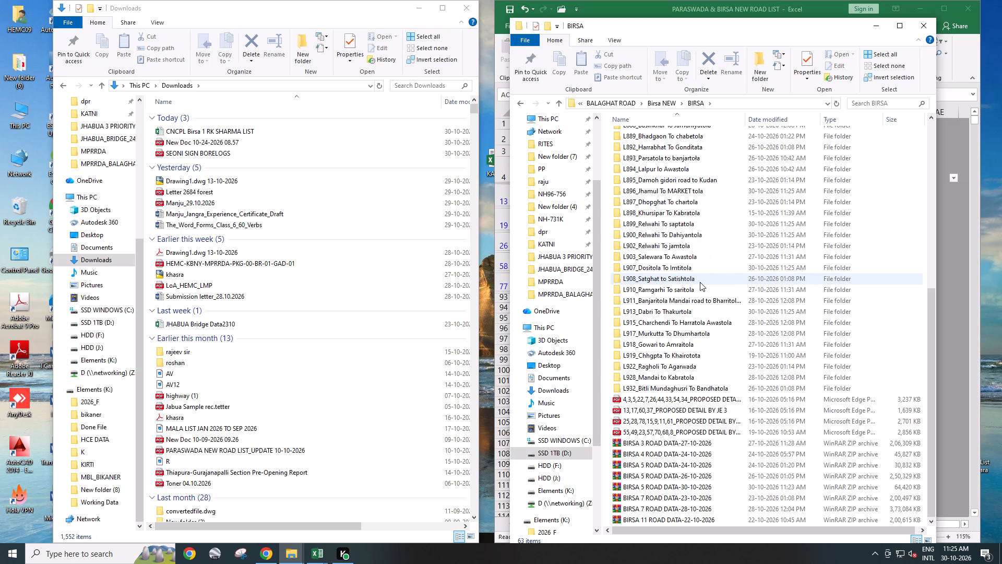
pyautogui.scroll(4, 700, 282)
pyautogui.scroll(-1, 700, 282)
pyautogui.scroll(5, 700, 282)
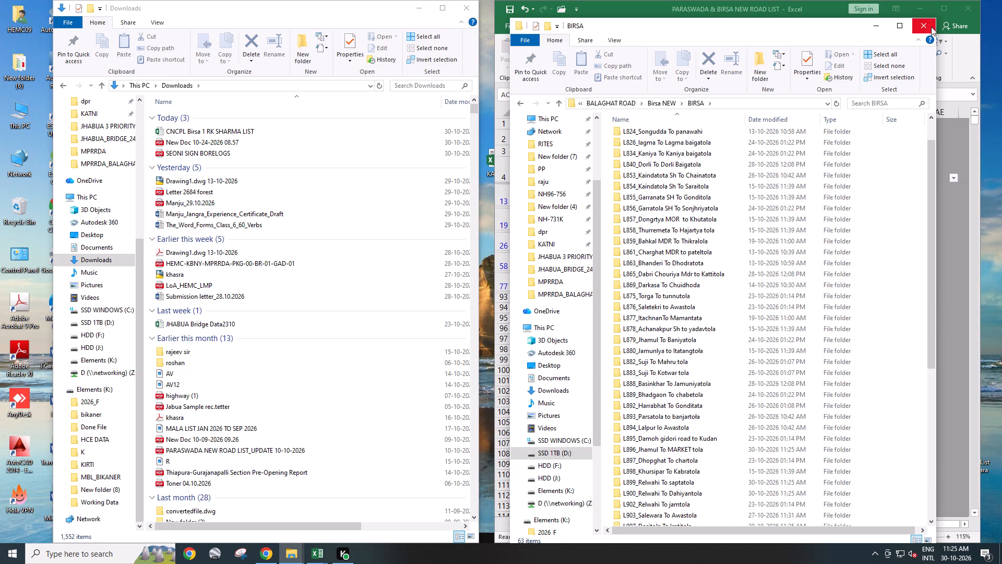
pyautogui.click(879, 30)
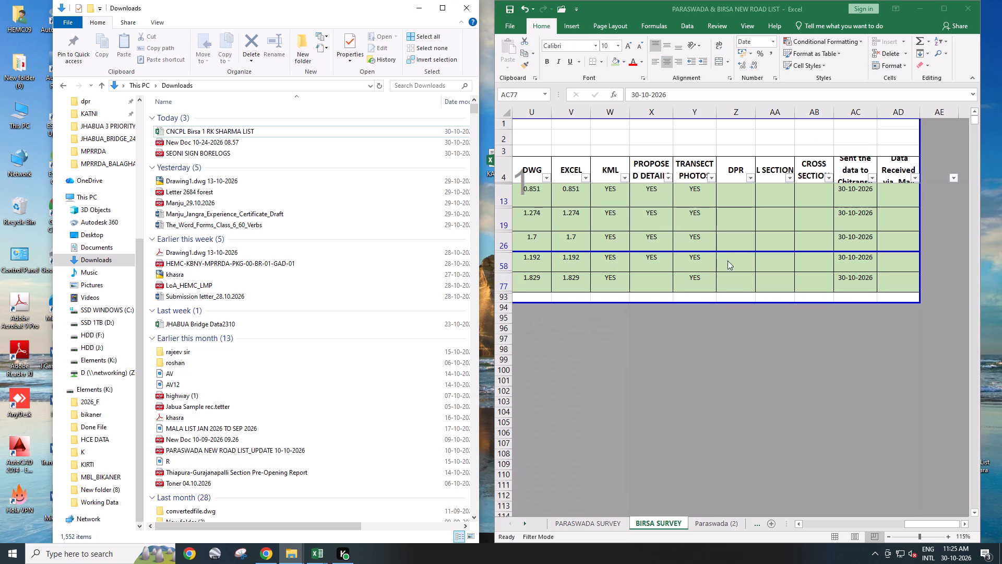
# Remove the filter from the BIRSA SURVEY sheet so all road rows show, and save the workbook.
pyautogui.click(707, 336)
pyautogui.write('AT')
pyautogui.press('Escape')
pyautogui.press('Escape')
pyautogui.hotkey('ctrl', 's')
pyautogui.scroll(-8, 730, 348)
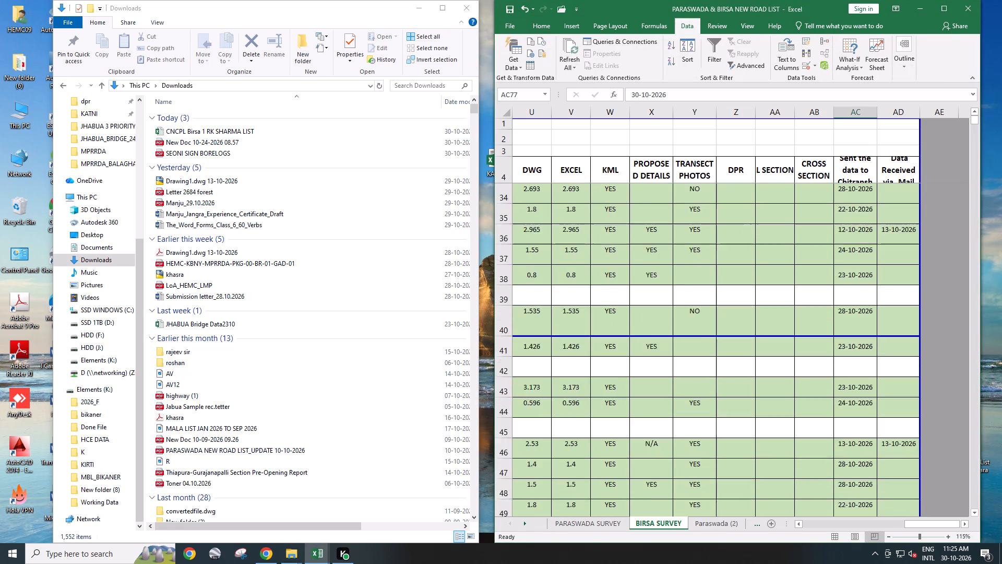
pyautogui.scroll(-15, 730, 348)
pyautogui.scroll(2, 730, 347)
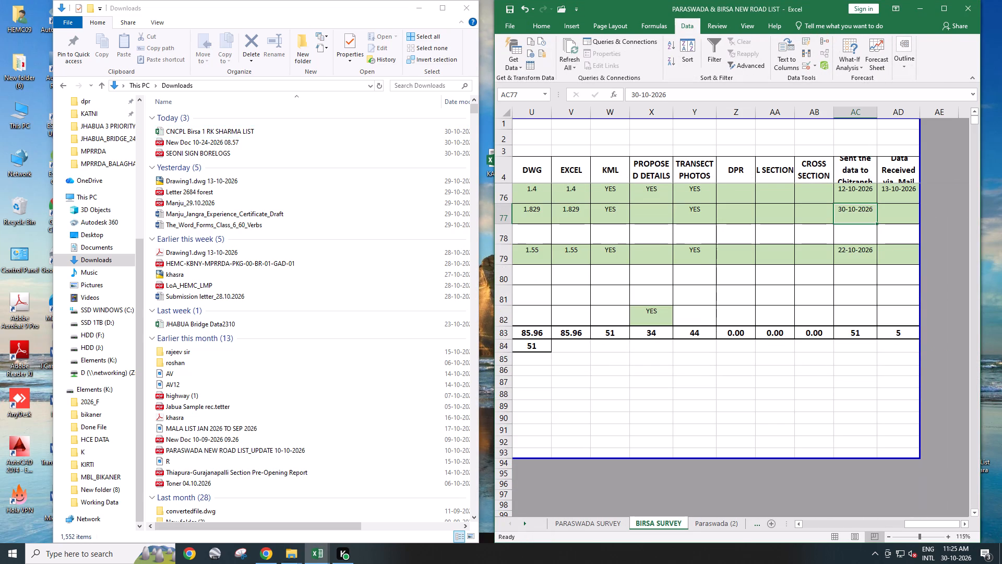
pyautogui.hotkey('ctrl', 's')
pyautogui.moveTo(932, 524); pyautogui.dragTo(856, 525)
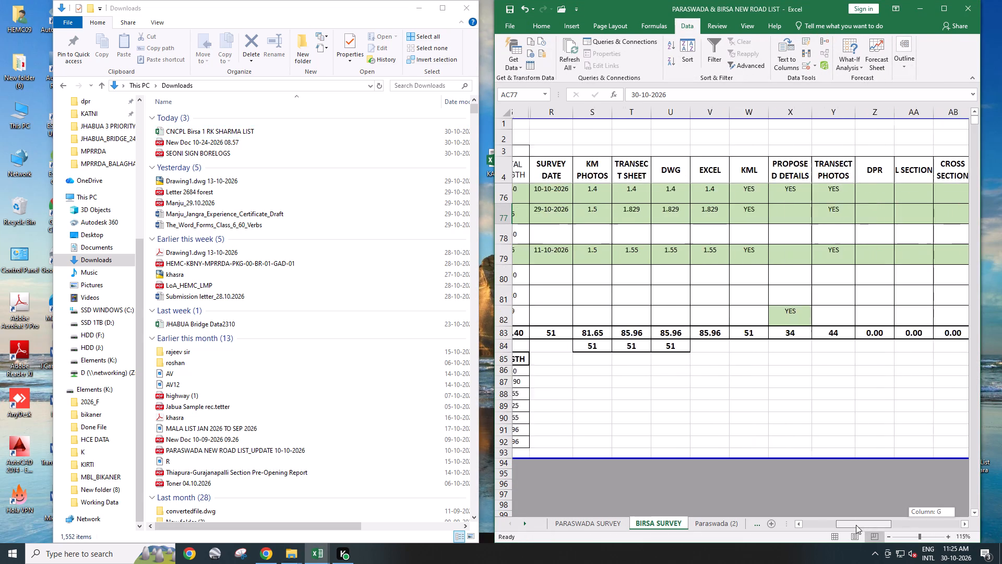
pyautogui.moveTo(856, 525); pyautogui.dragTo(815, 524)
pyautogui.hotkey('ctrl', 's')
pyautogui.scroll(4, 703, 323)
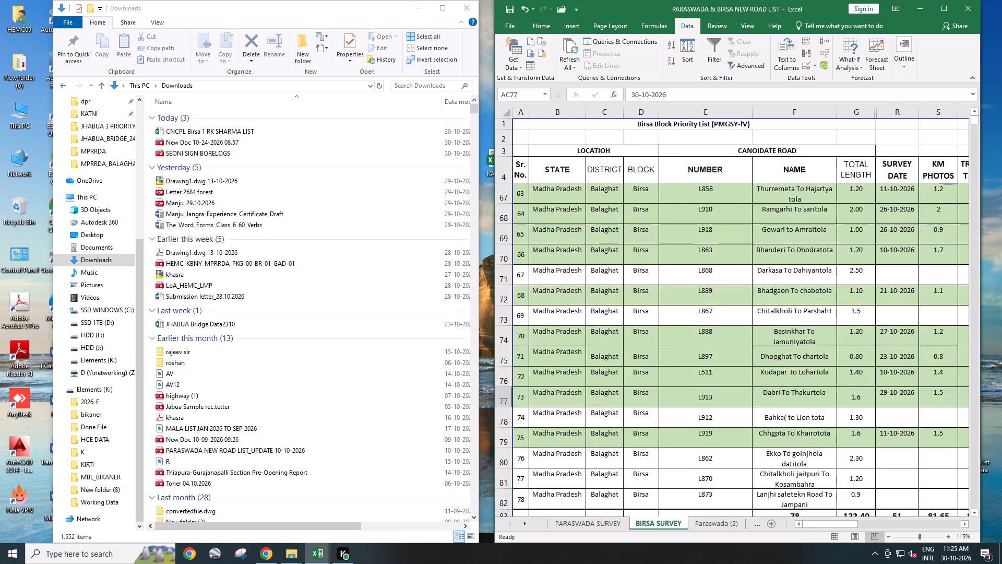
pyautogui.scroll(14, 685, 305)
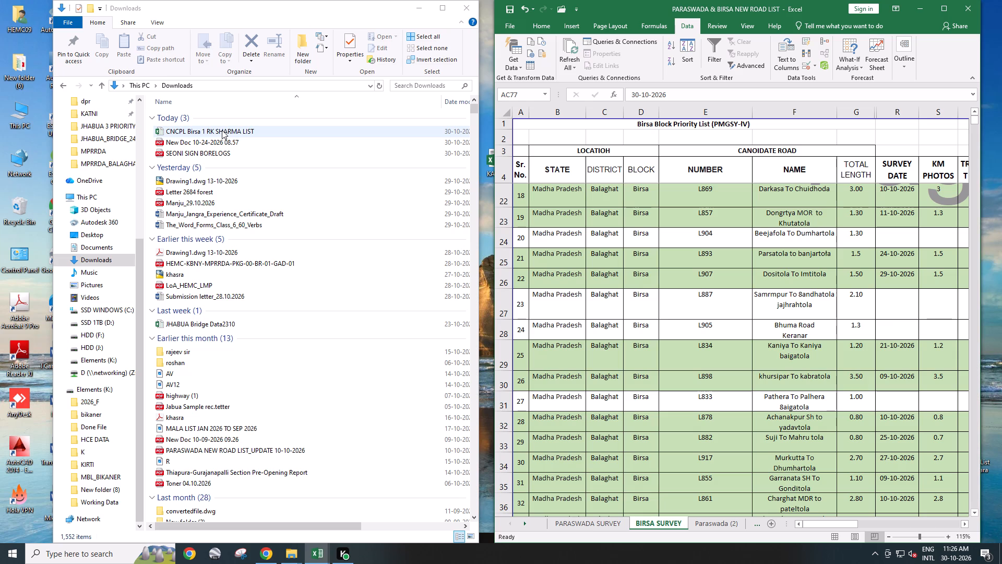
# Open the CNCPL Birsa 1 list workbook from Downloads full-screen and examine its road lengths, DWG statuses and totals.
pyautogui.doubleClick(190, 132)
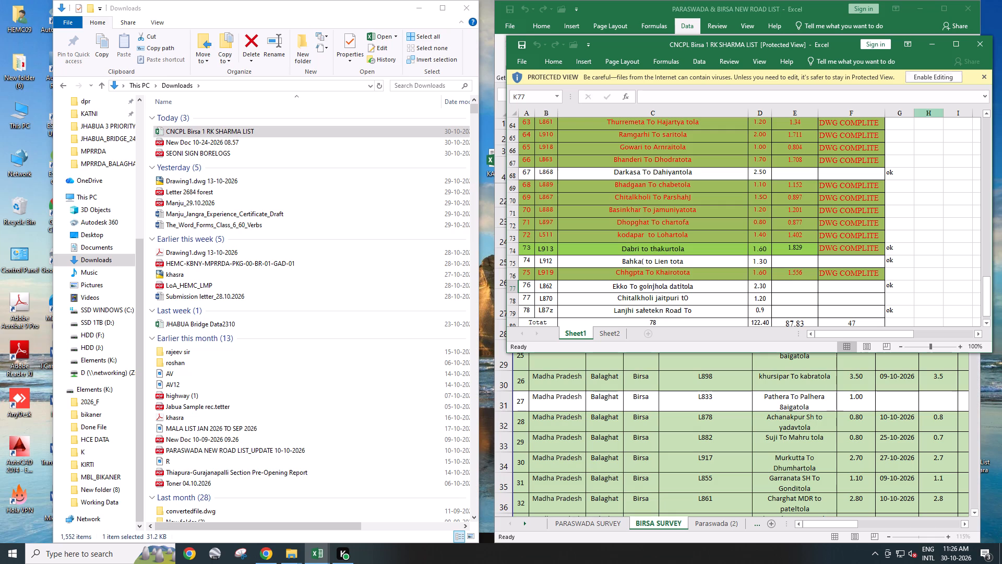
pyautogui.click(958, 43)
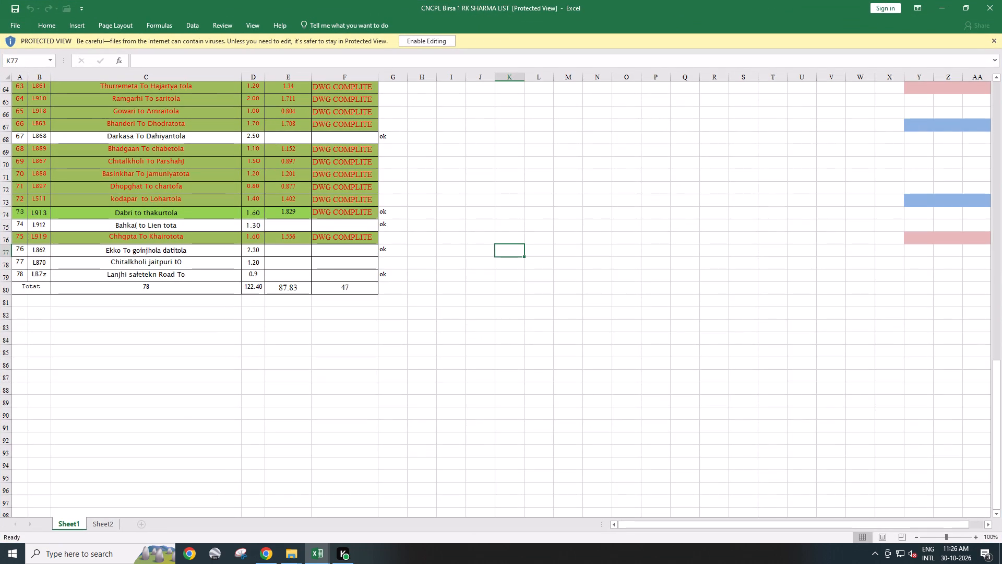
pyautogui.scroll(2, 259, 339)
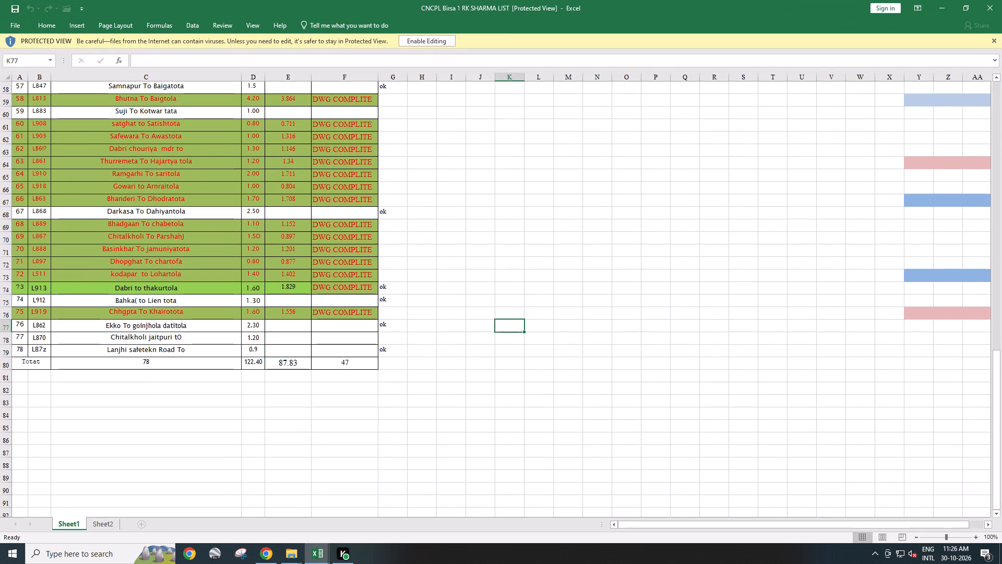
pyautogui.scroll(1, 296, 339)
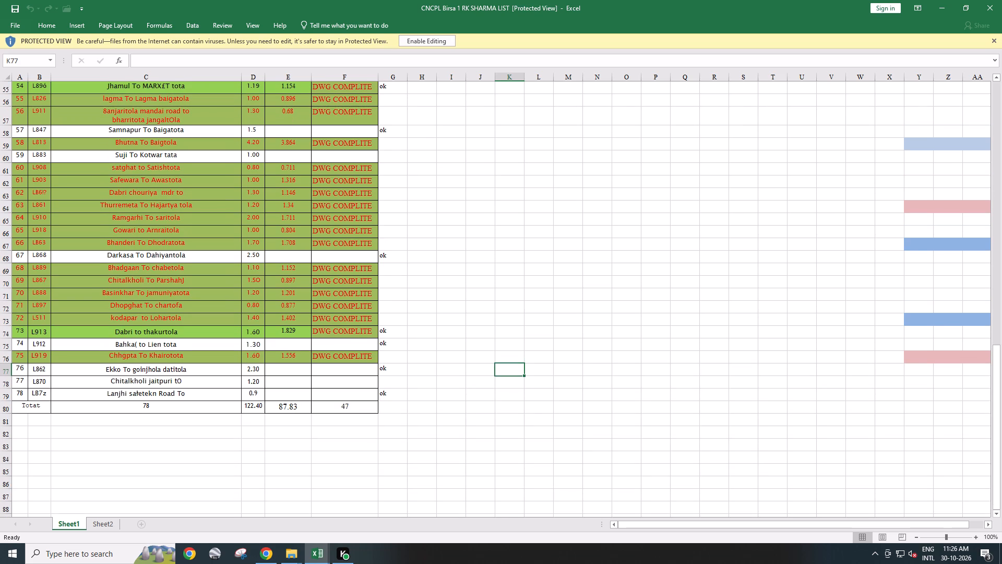
pyautogui.scroll(15, 296, 339)
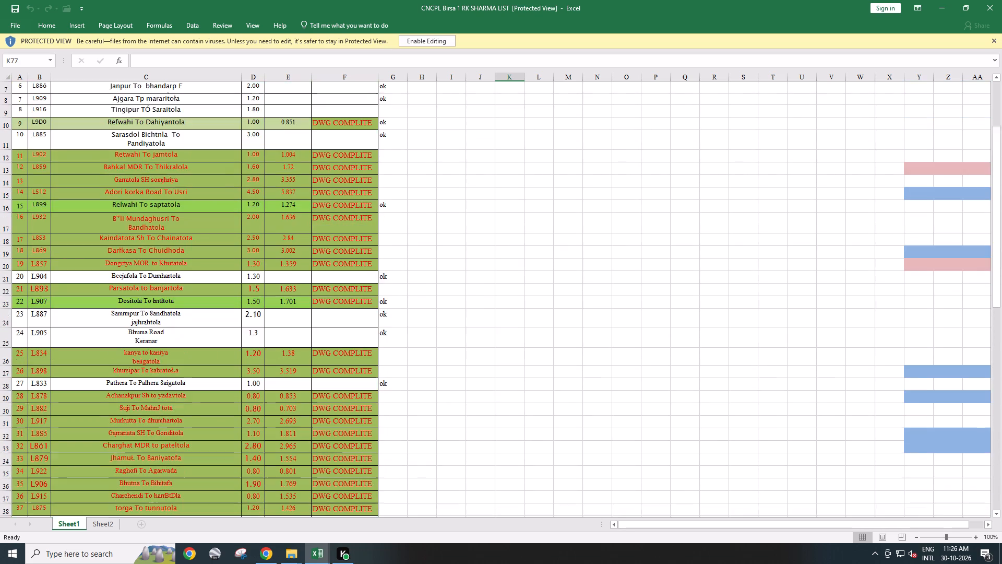
pyautogui.scroll(11, 296, 339)
pyautogui.scroll(-10, 306, 321)
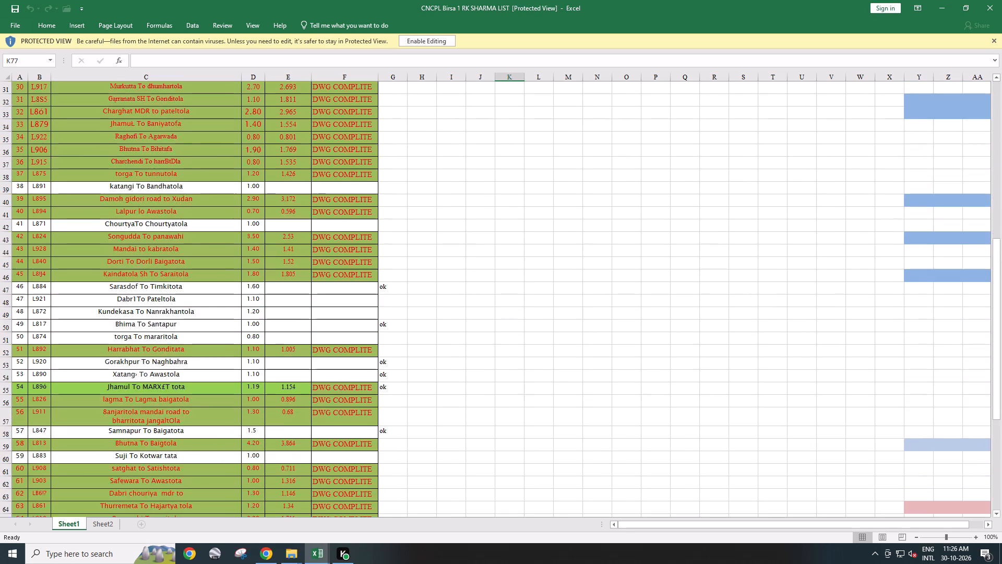
pyautogui.scroll(-9, 306, 321)
# Switch to the PARASWADA & BIRSA NEW ROAD LIST workbook, maximise it and examine the BIRSA SURVEY rows and summary totals for comparison.
pyautogui.hotkey('alt', 'Tab')
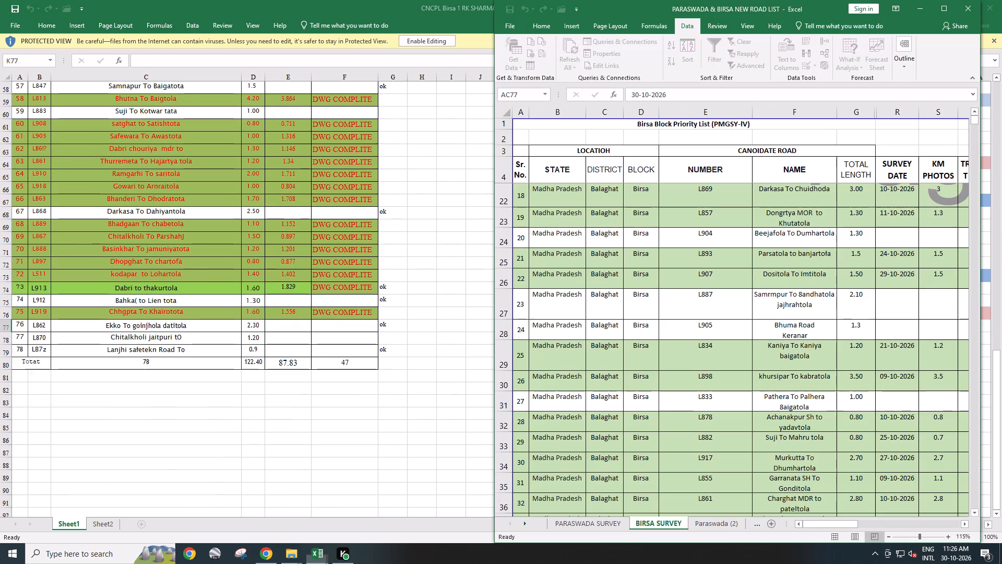
pyautogui.scroll(-5, 739, 427)
pyautogui.click(941, 5)
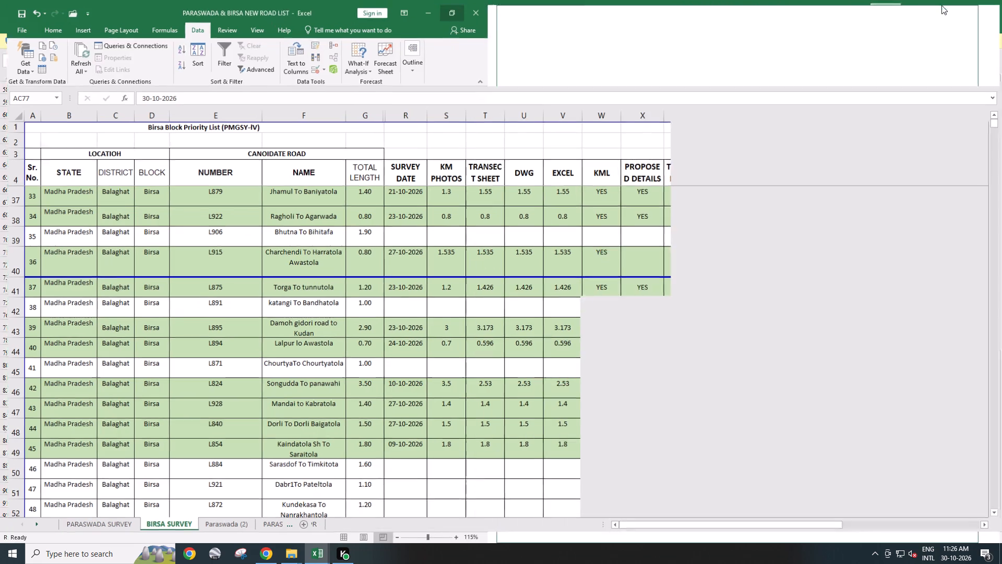
pyautogui.scroll(-2, 941, 5)
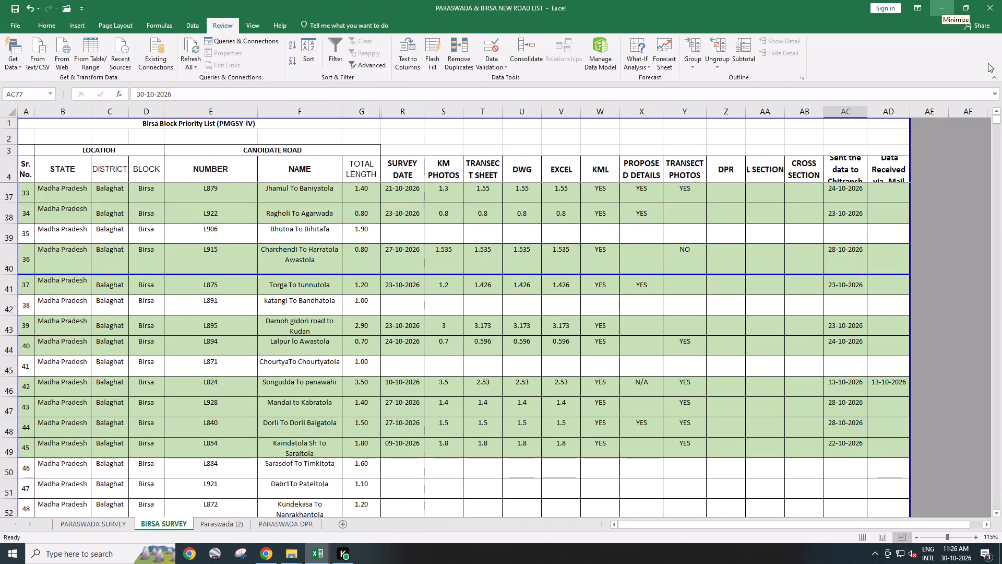
pyautogui.scroll(-8, 988, 63)
pyautogui.scroll(1, 1001, 420)
pyautogui.scroll(-7, 1001, 419)
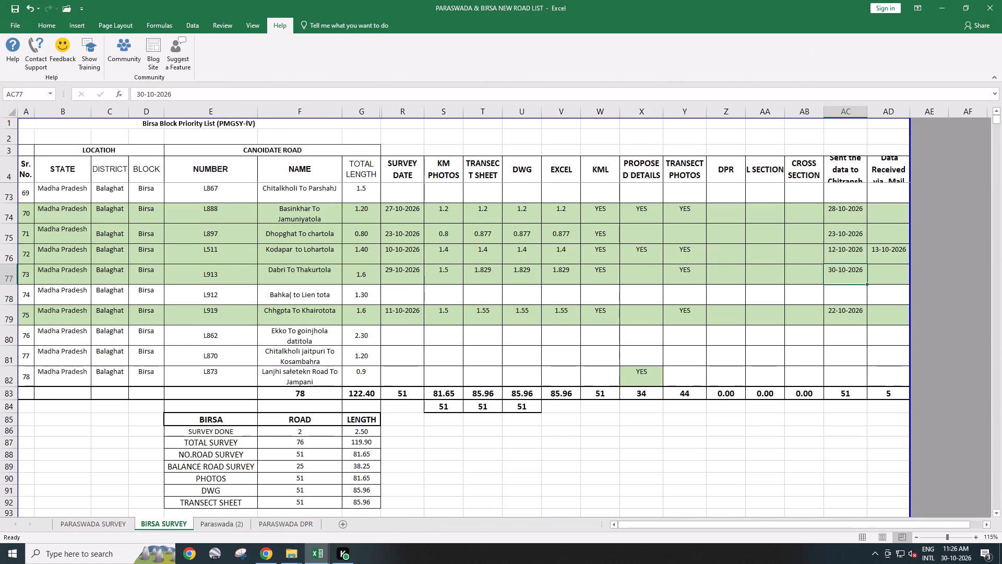
pyautogui.scroll(1, 503, 350)
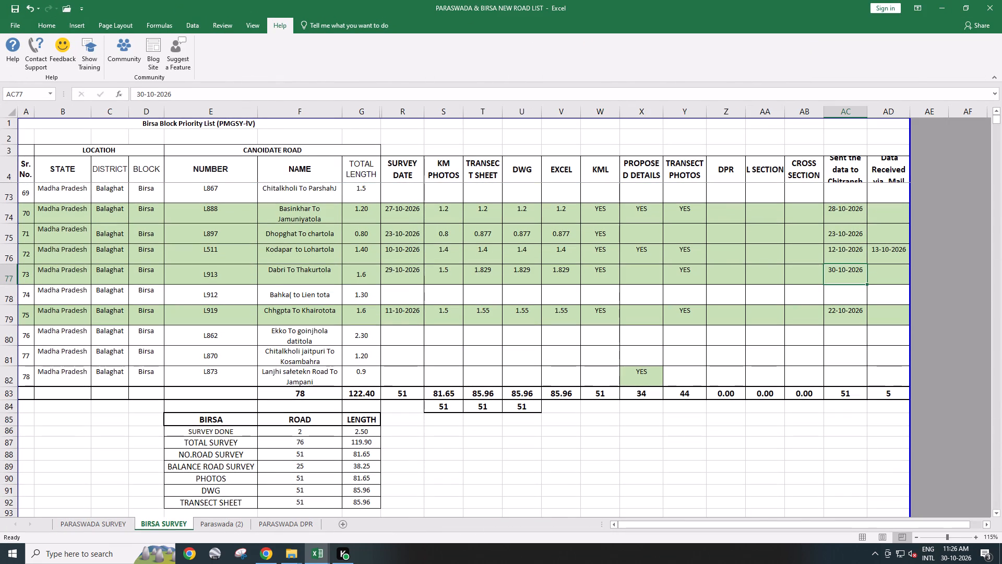
# Return to the CNCPL Birsa 1 list, try to filter it on heading row 3, and enable editing in the workbook.
pyautogui.hotkey('alt', 'Tab')
pyautogui.scroll(20, 289, 266)
pyautogui.scroll(2, 289, 266)
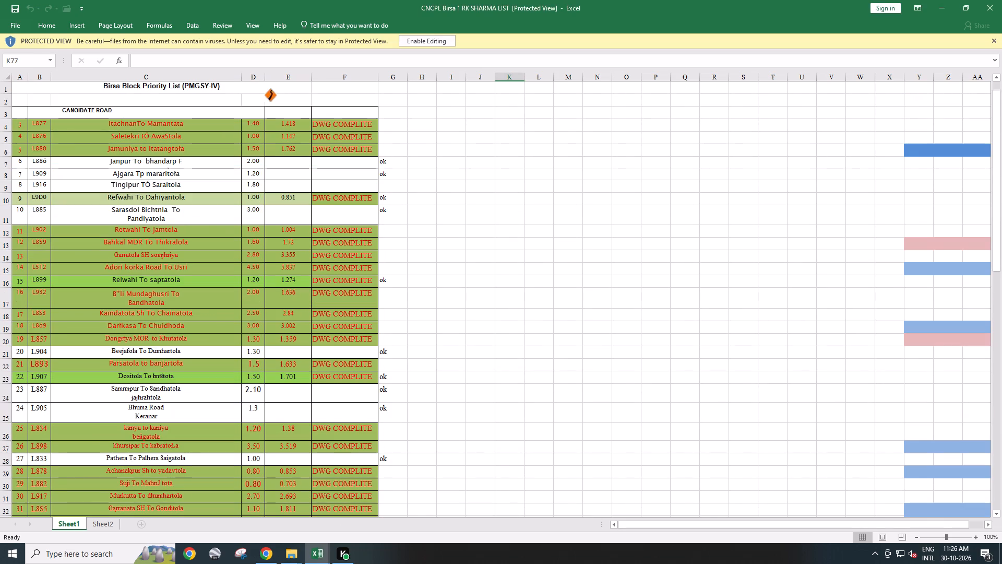
pyautogui.scroll(3, 281, 262)
pyautogui.click(3, 113)
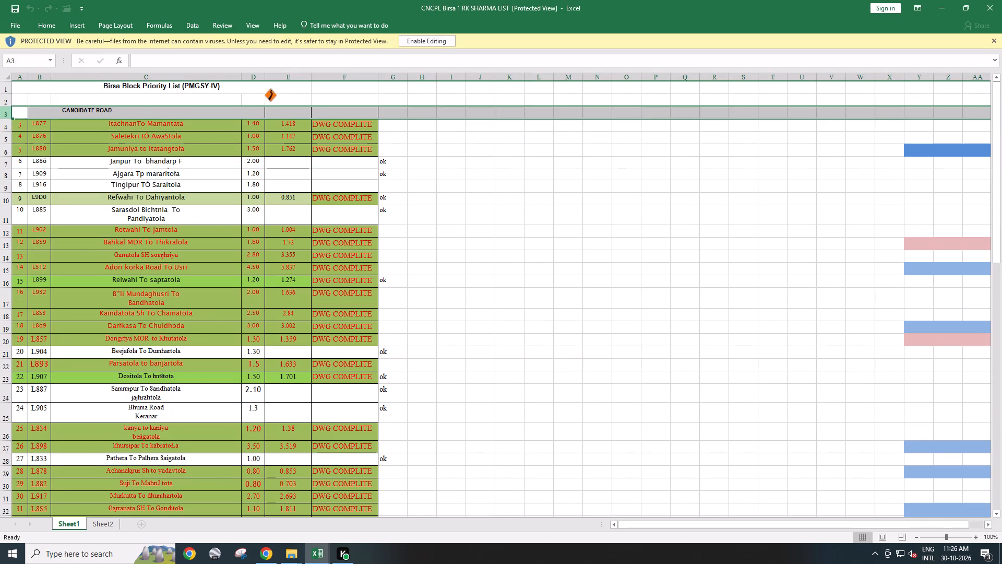
pyautogui.write('AT')
pyautogui.click(190, 184)
pyautogui.scroll(4, 209, 173)
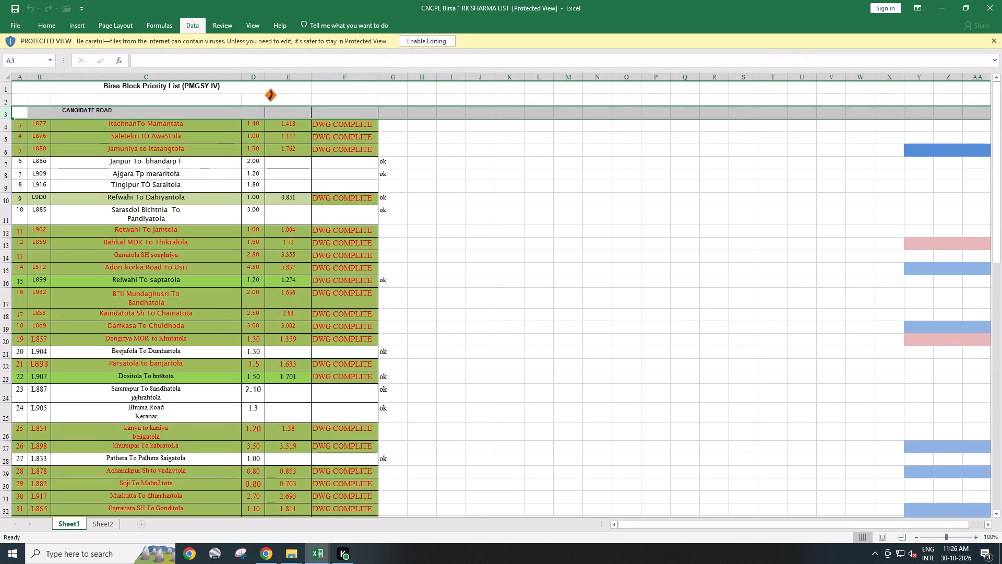
pyautogui.click(439, 43)
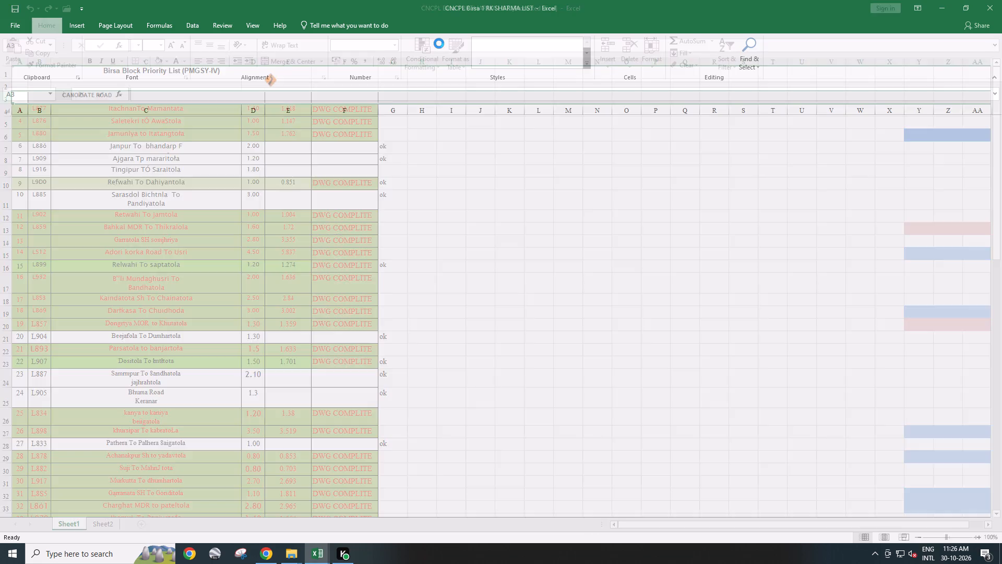
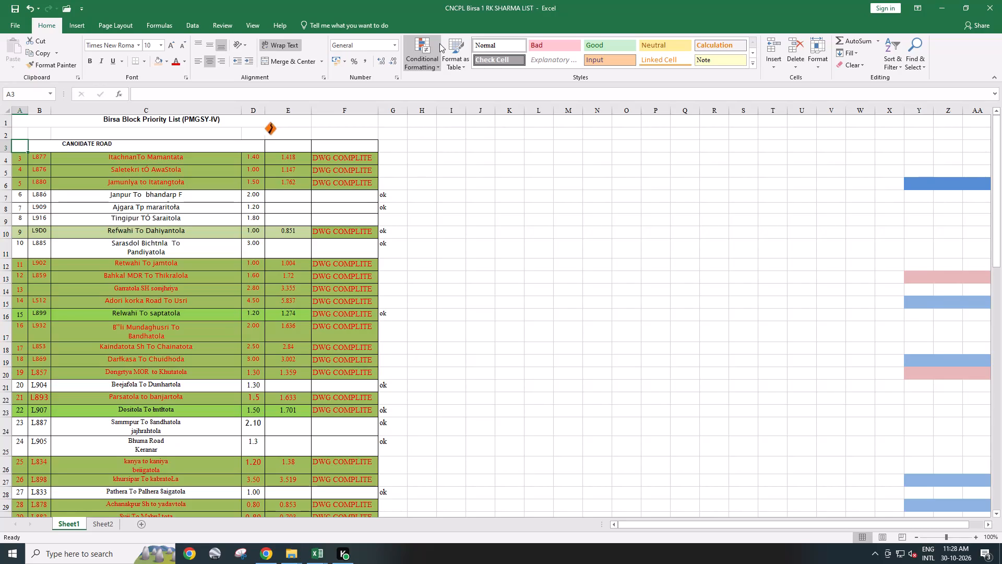
# Add filters to heading row 3 of the CNCPL Birsa 1 road list.
pyautogui.click(325, 156)
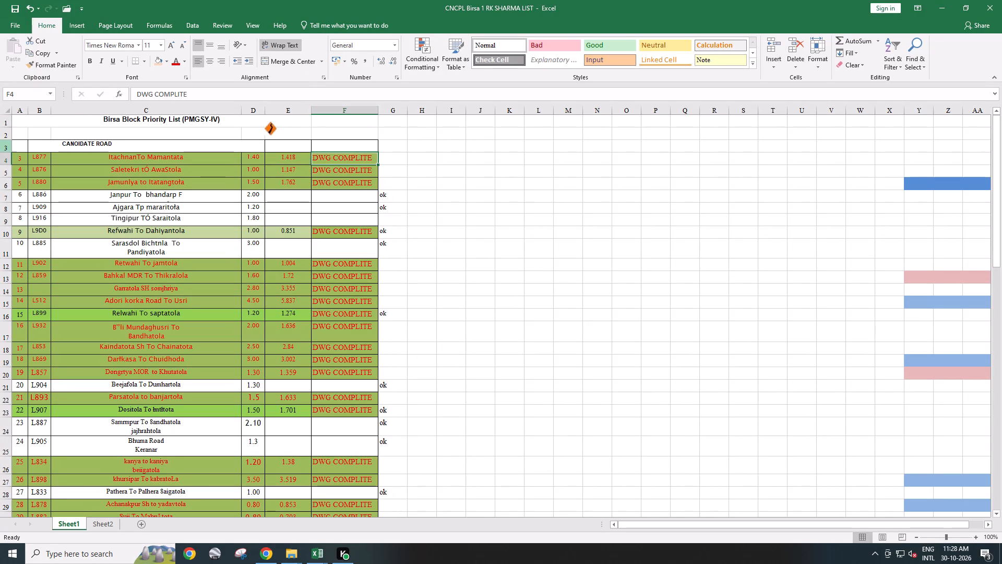
pyautogui.click(9, 145)
pyautogui.press('a')
pyautogui.press('t')
pyautogui.click(138, 178)
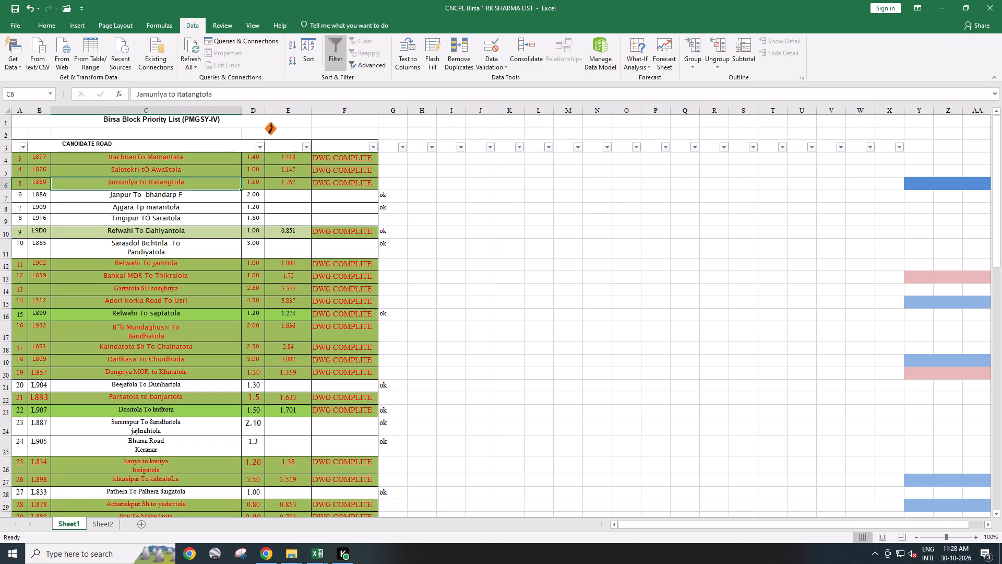
# Examine the CNCPL road list down to its total row, checking road shading, lengths, DWG statuses and ok marks.
pyautogui.click(261, 148)
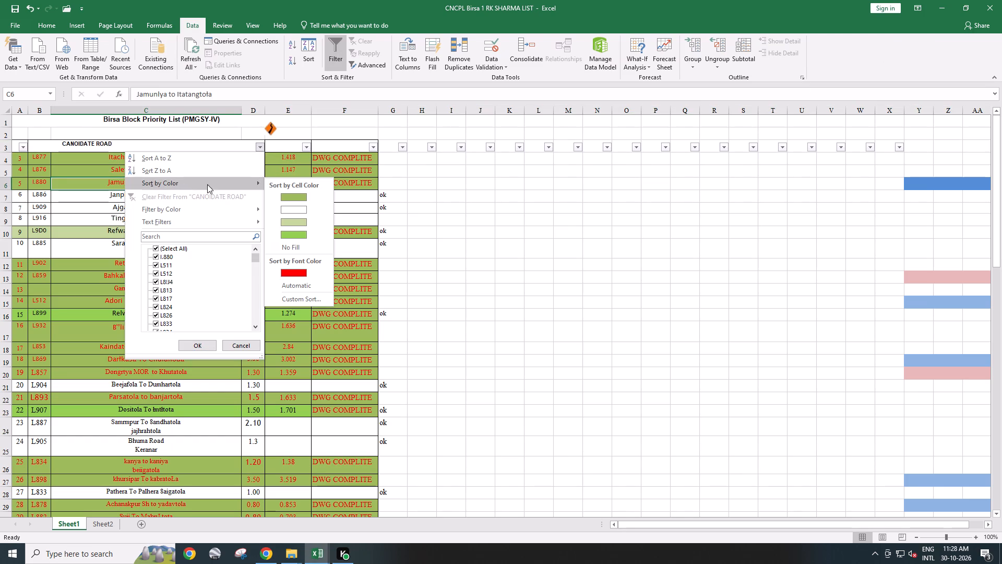
pyautogui.click(461, 258)
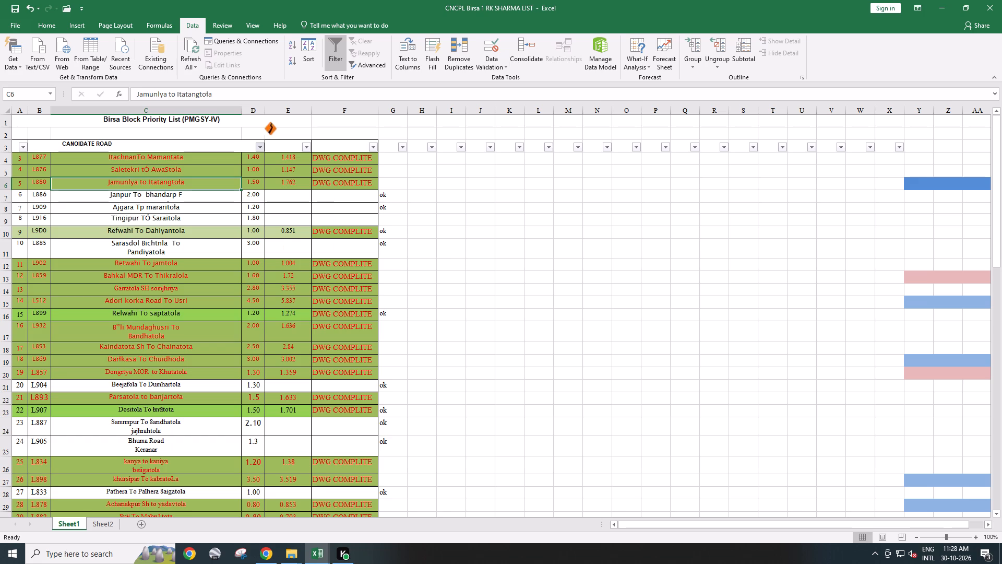
pyautogui.scroll(-3, 460, 284)
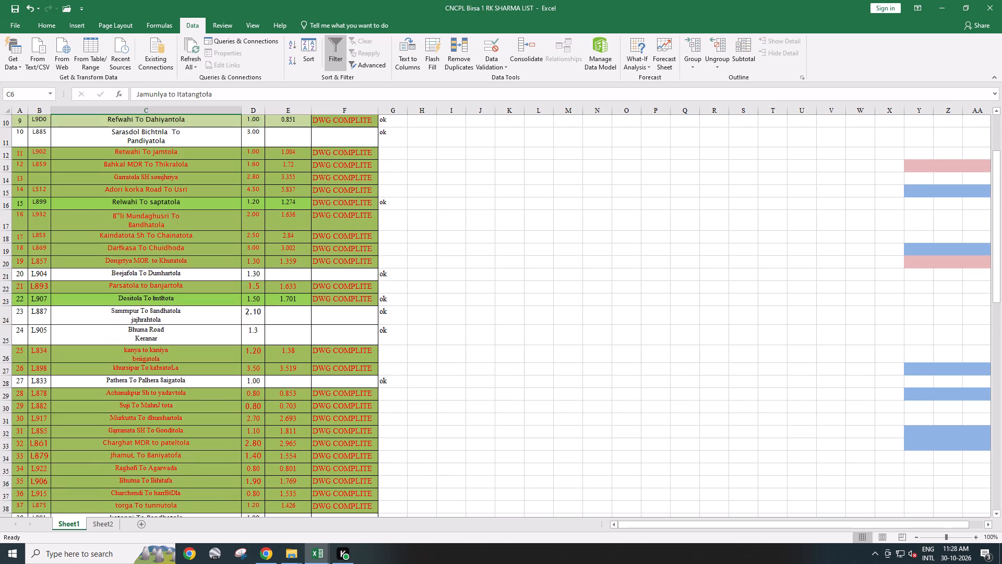
pyautogui.scroll(-17, 460, 281)
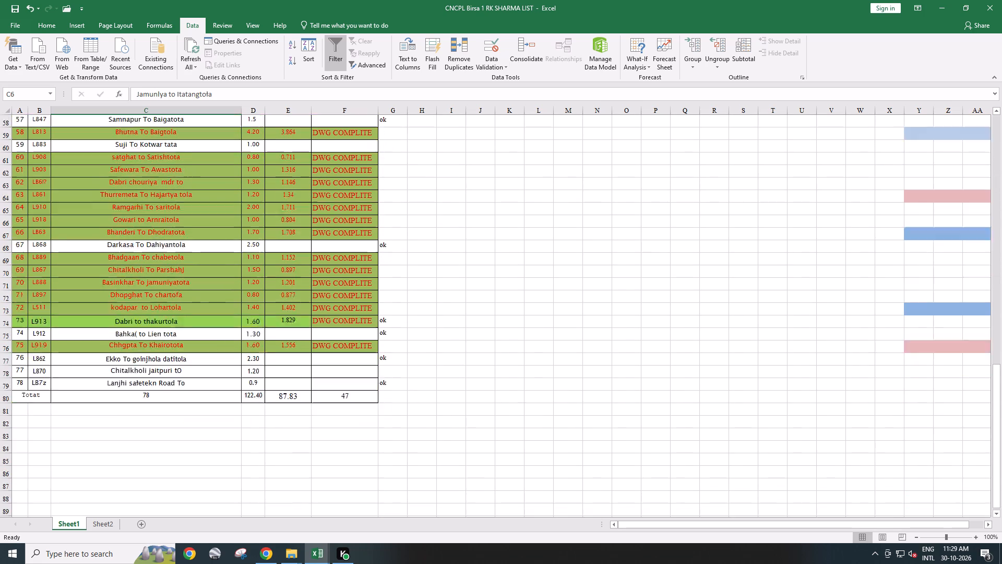
pyautogui.scroll(5, 460, 281)
pyautogui.scroll(-5, 460, 280)
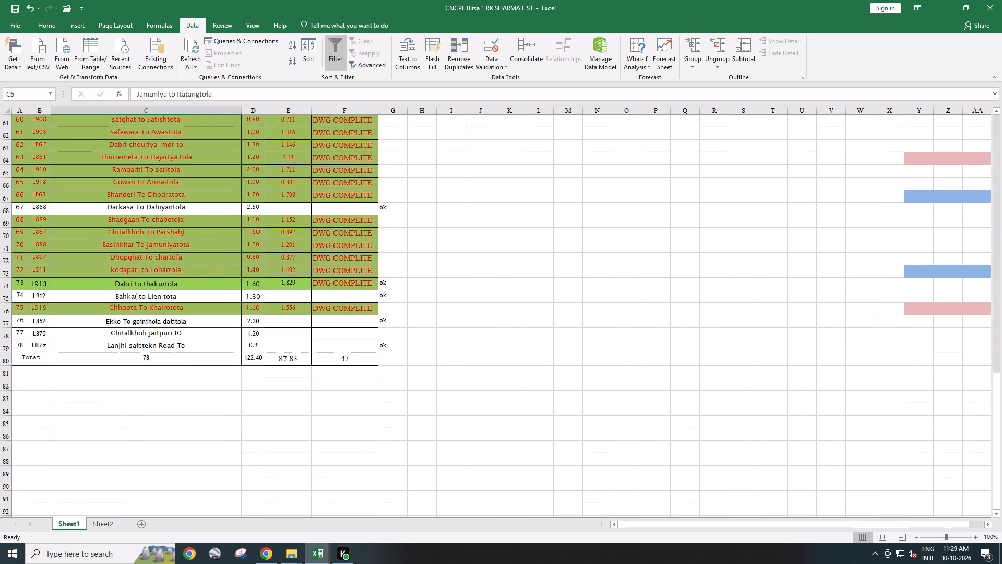
pyautogui.scroll(5, 460, 279)
pyautogui.scroll(-3, 460, 279)
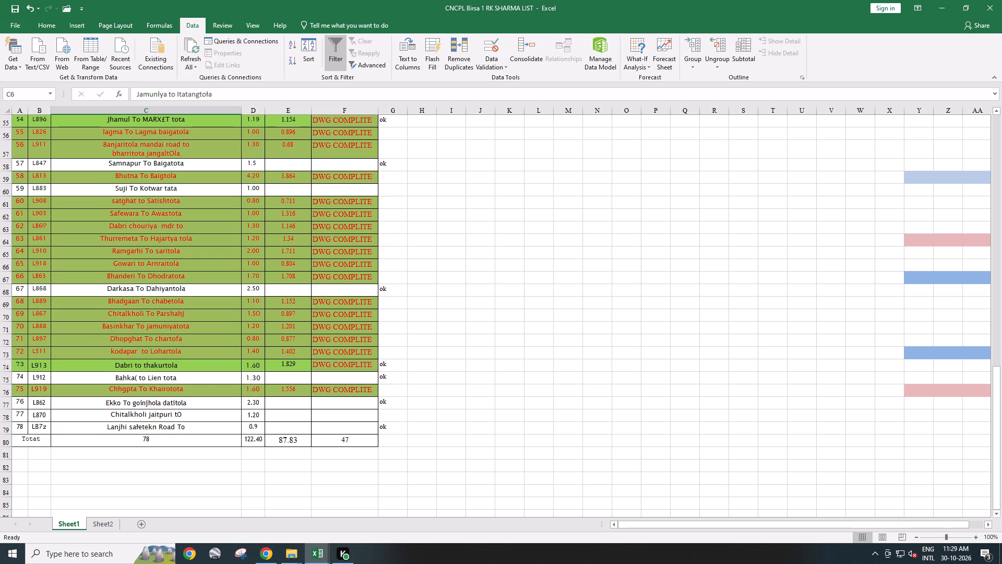
pyautogui.scroll(9, 460, 279)
pyautogui.scroll(4, 266, 172)
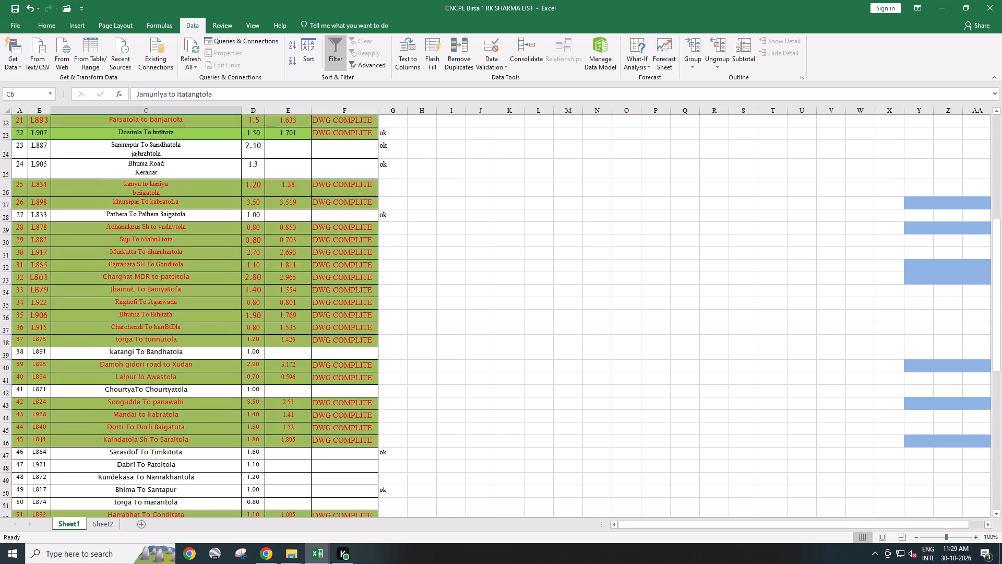
pyautogui.scroll(11, 266, 171)
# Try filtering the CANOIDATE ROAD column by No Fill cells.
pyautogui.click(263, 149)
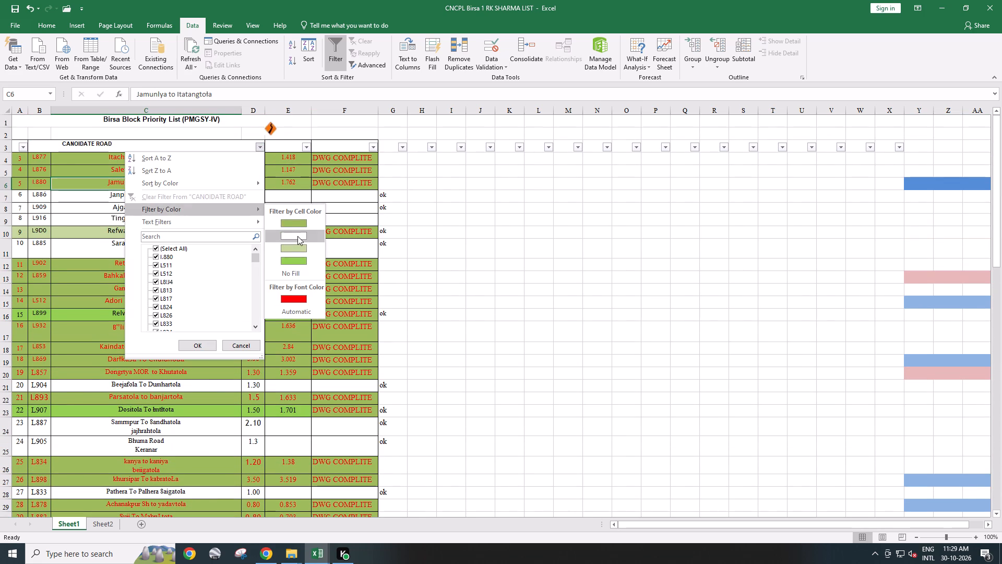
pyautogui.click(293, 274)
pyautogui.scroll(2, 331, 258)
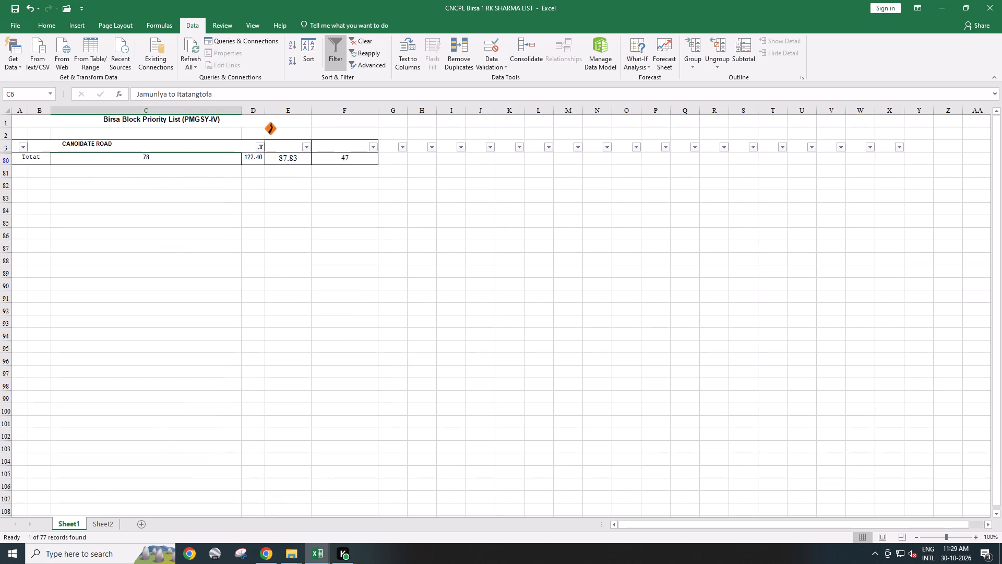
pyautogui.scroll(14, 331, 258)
# Filter the CANOIDATE ROAD column by white cell colour to show only the roads without green shading.
pyautogui.click(261, 147)
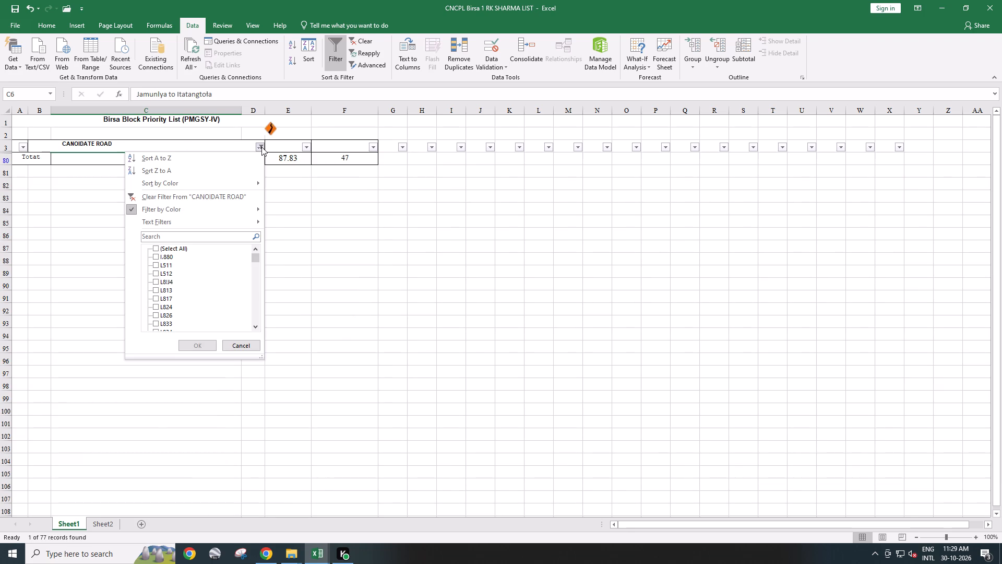
pyautogui.click(284, 236)
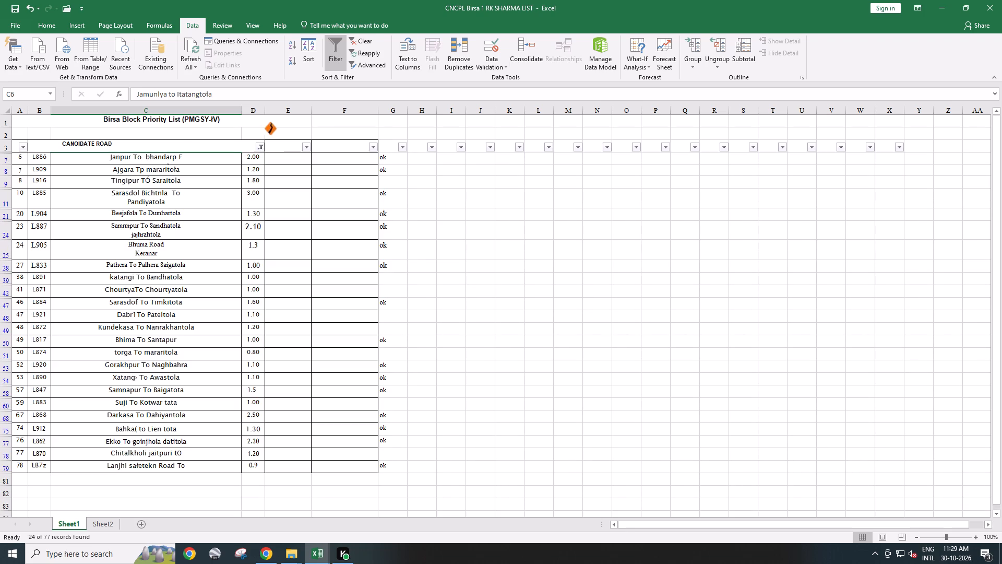
pyautogui.scroll(13, 284, 236)
# Bring up the PARASWADA & BIRSA NEW ROAD LIST workbook as a full-height window beside the CNCPL road list.
pyautogui.click(324, 563)
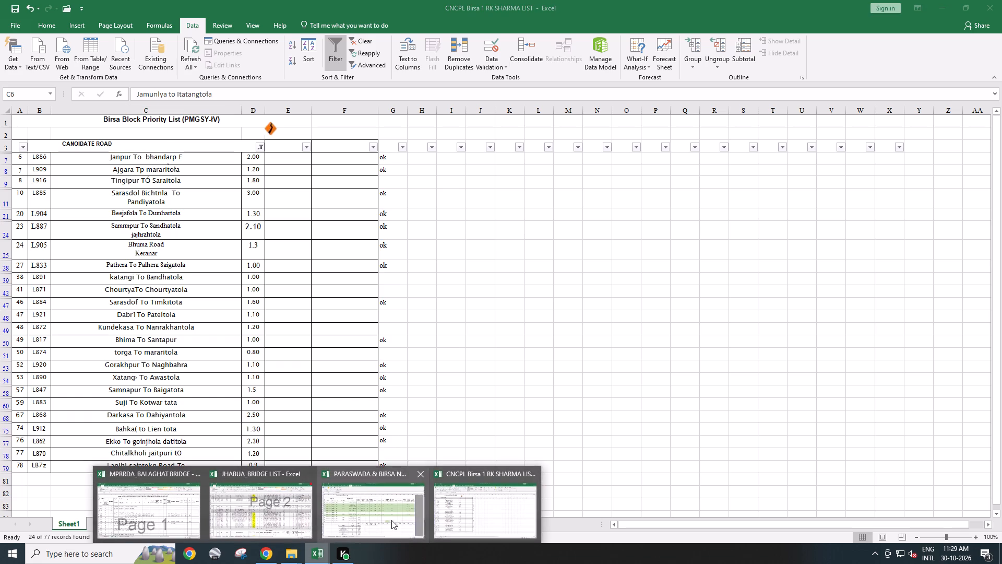
pyautogui.click(405, 510)
pyautogui.scroll(2, 284, 336)
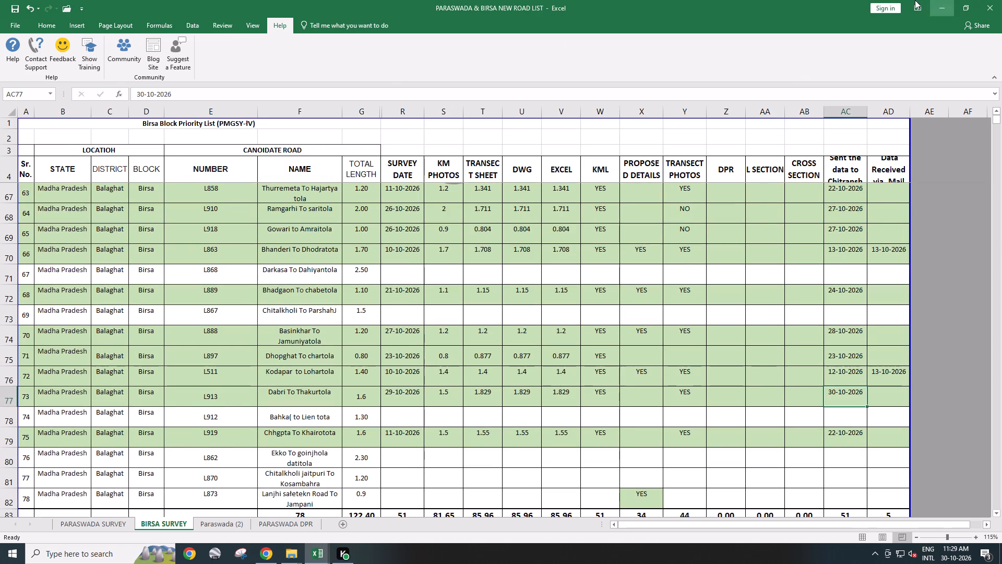
pyautogui.click(963, 4)
pyautogui.moveTo(705, 344); pyautogui.dragTo(705, 359)
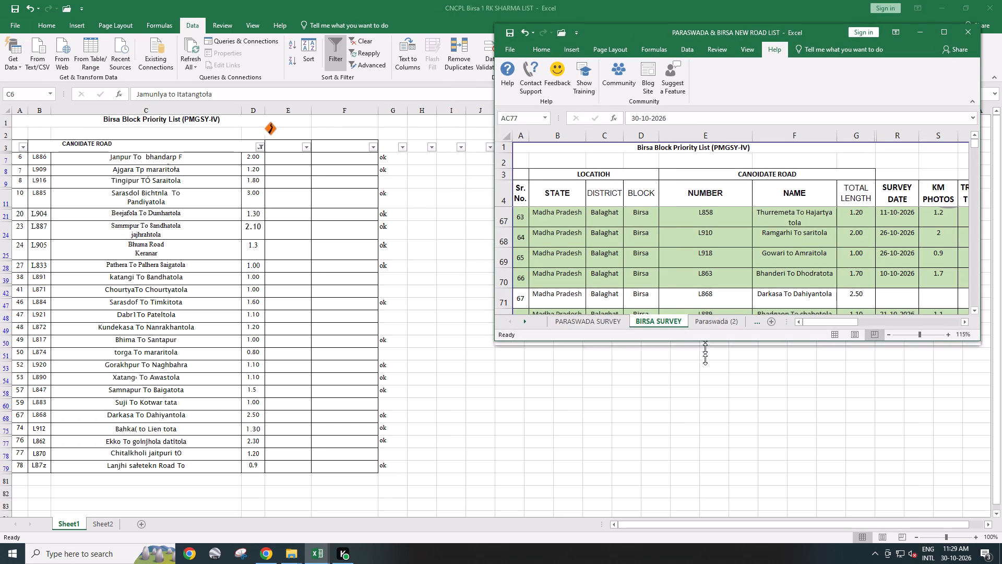
pyautogui.moveTo(705, 359); pyautogui.dragTo(696, 543)
# Add filters to heading row 4 of the BIRSA SURVEY sheet and filter Sr.No. by colour to show only unshaded roads.
pyautogui.click(500, 179)
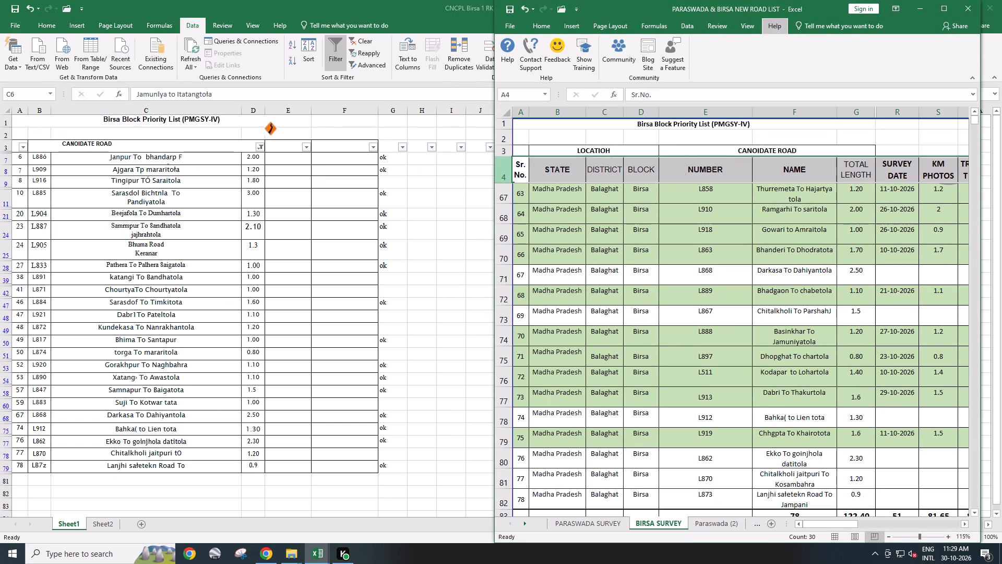
pyautogui.write('AT')
pyautogui.click(635, 198)
pyautogui.click(528, 179)
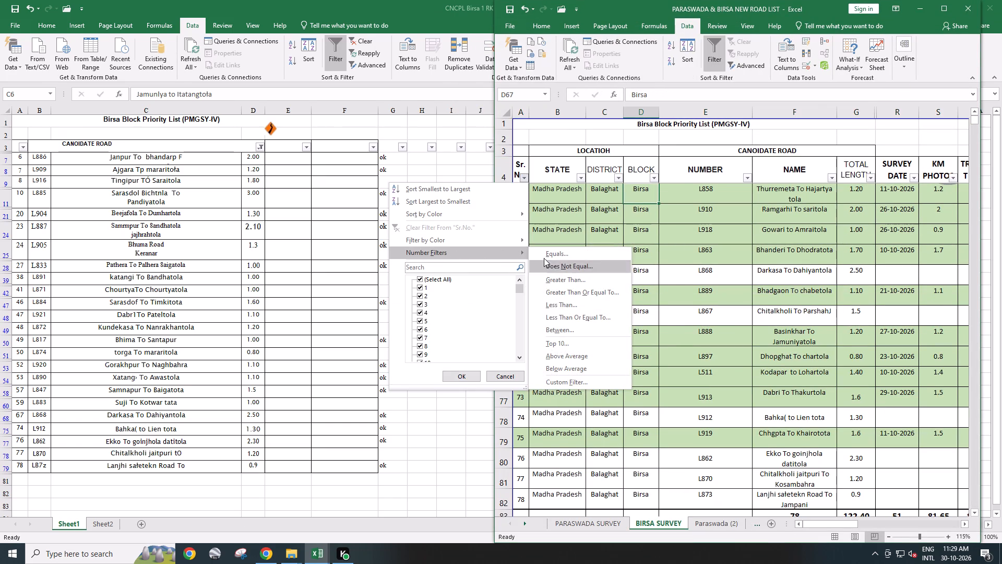
pyautogui.click(552, 283)
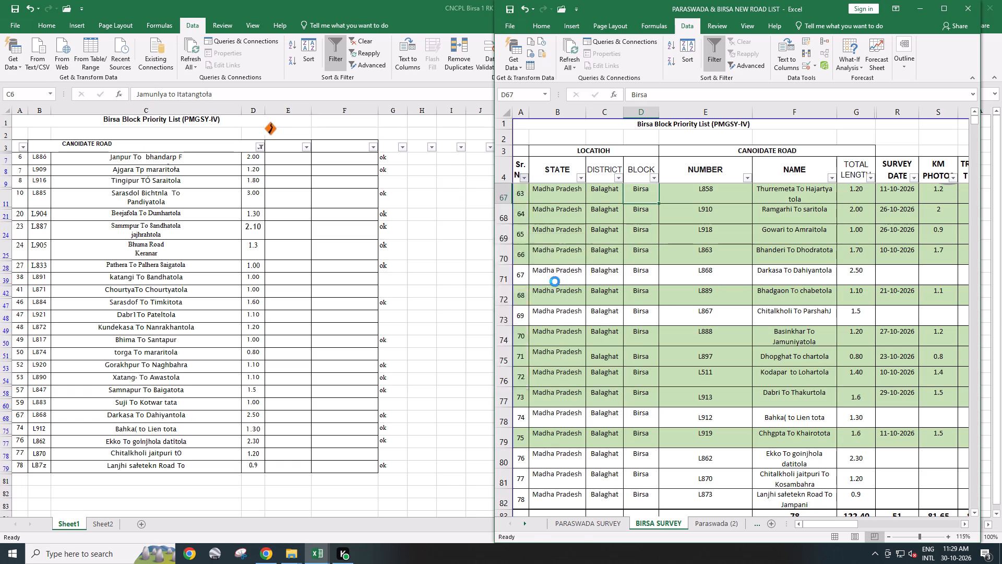
pyautogui.scroll(4, 614, 258)
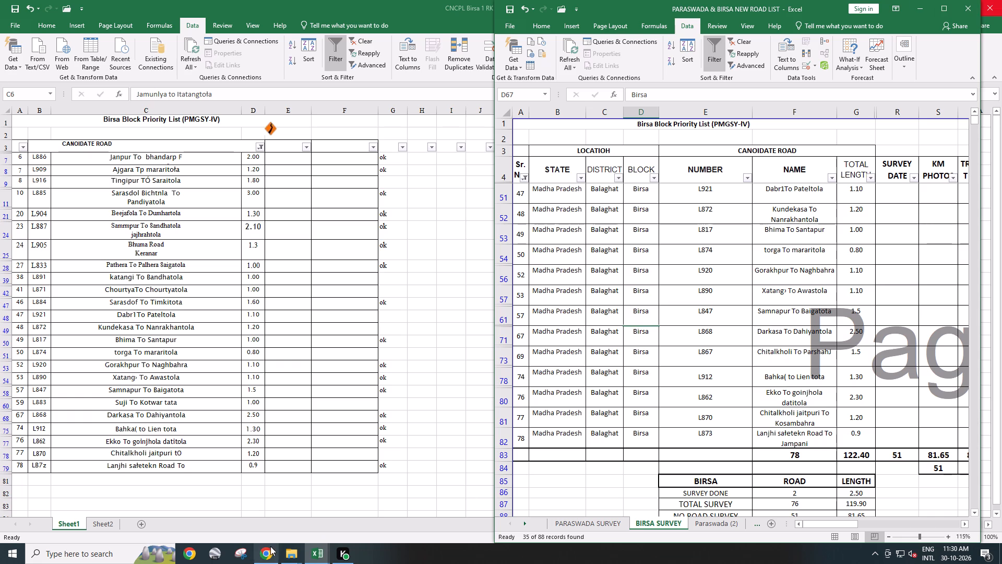
# Open the Downloads folder and select the CNCPL Birsa 1 list workbook file.
pyautogui.click(287, 555)
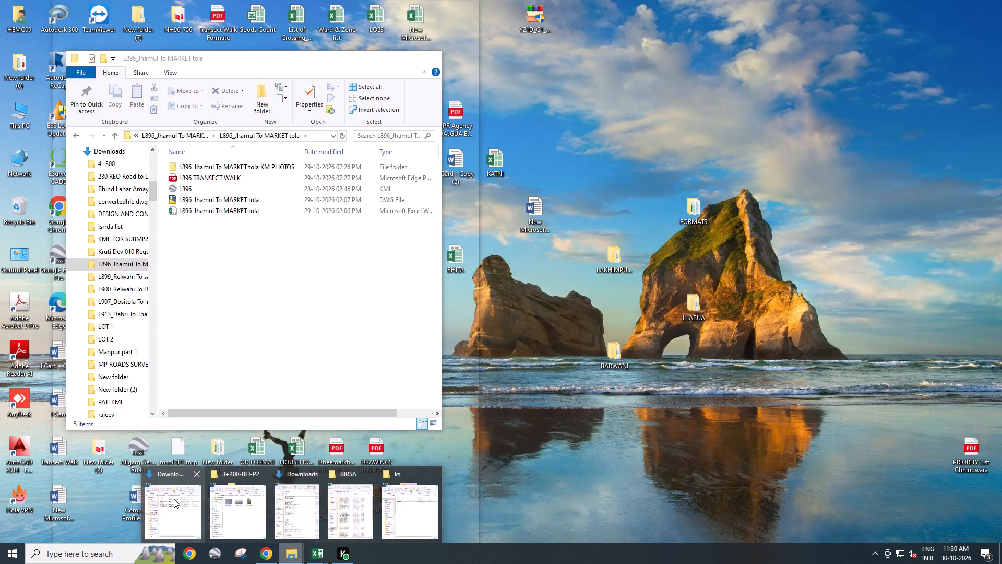
pyautogui.click(174, 499)
pyautogui.click(218, 184)
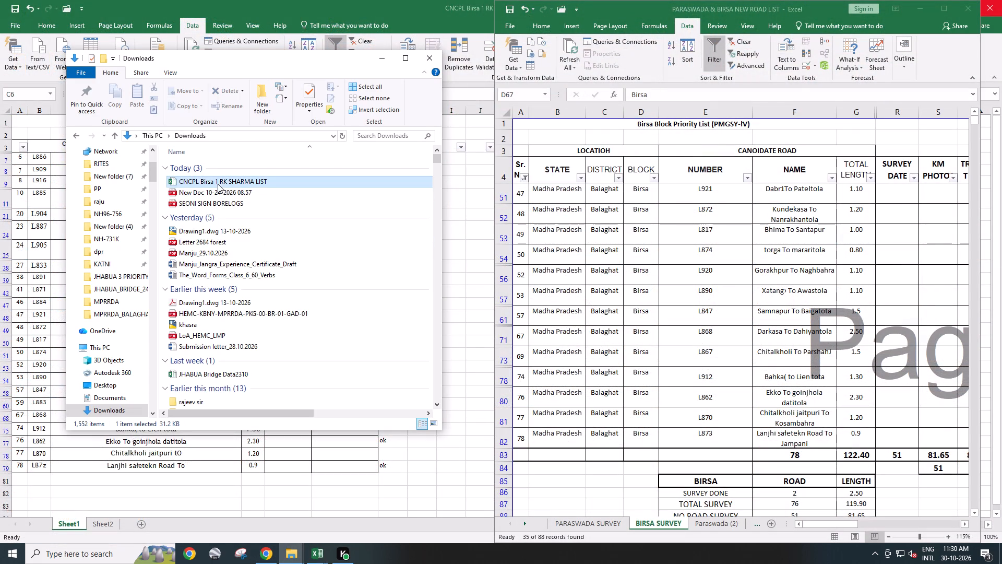
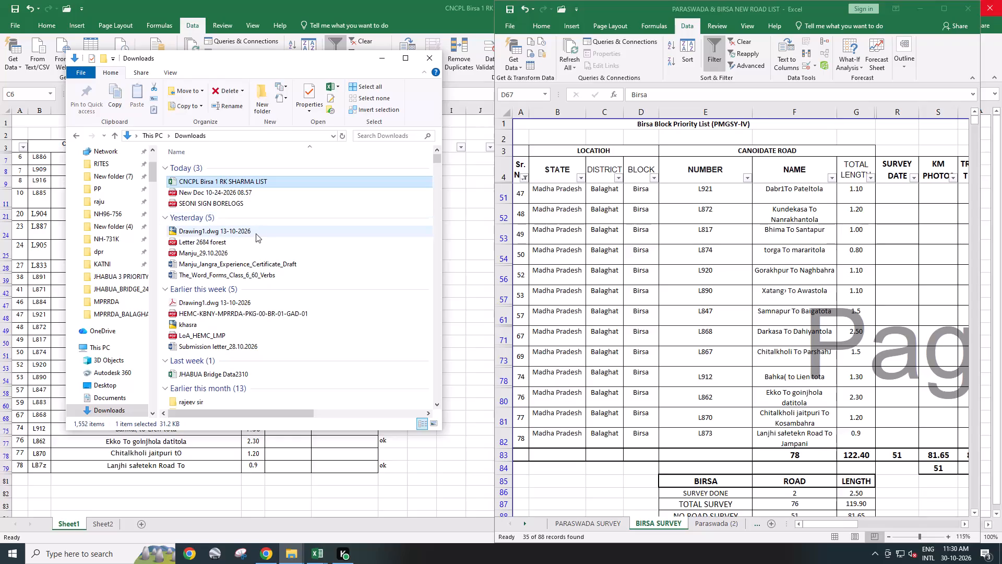
# Put the Downloads window away so both road lists are in view, with the BIRSA SURVEY sheet at its first rows.
pyautogui.click(615, 412)
pyautogui.scroll(9, 566, 392)
pyautogui.scroll(-1, 594, 313)
pyautogui.scroll(7, 594, 313)
pyautogui.scroll(-1, 594, 313)
pyautogui.scroll(1, 594, 313)
pyautogui.click(385, 58)
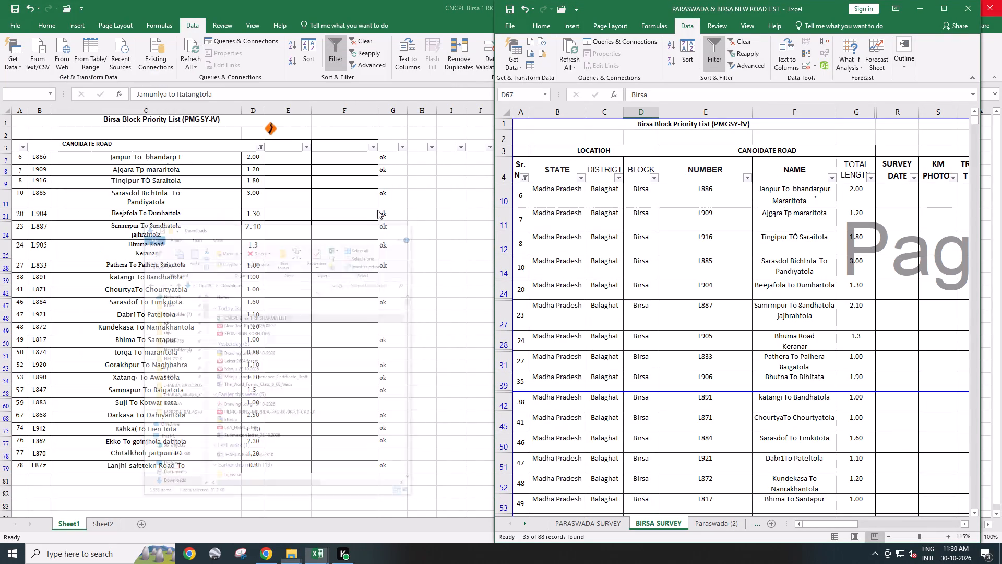
pyautogui.scroll(6, 242, 309)
pyautogui.scroll(-1, 225, 297)
pyautogui.scroll(3, 225, 297)
pyautogui.scroll(2, 614, 224)
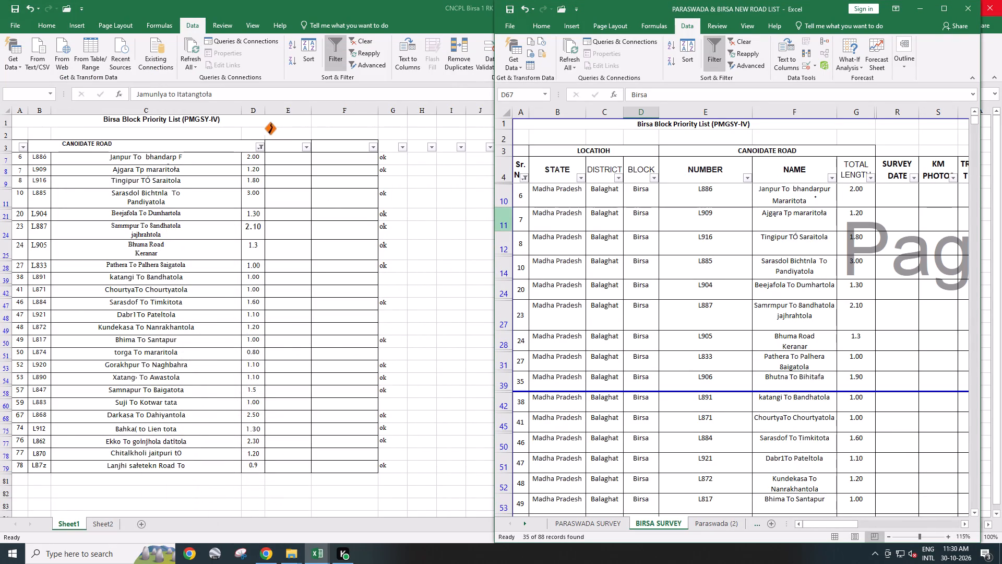
# Compare the unshaded roads from Sr.No. 7 to 35 in the BIRSA SURVEY sheet with the CNCPL Birsa 1 list.
pyautogui.click(518, 203)
pyautogui.press('Return')
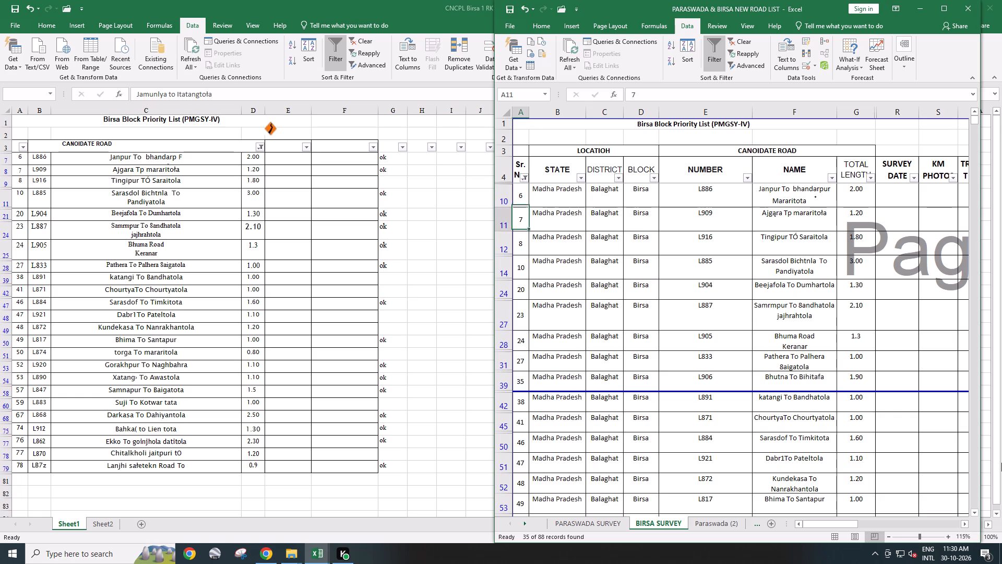
pyautogui.press('Return')
pyautogui.press('Return')
pyautogui.press('Return')
pyautogui.press('Return')
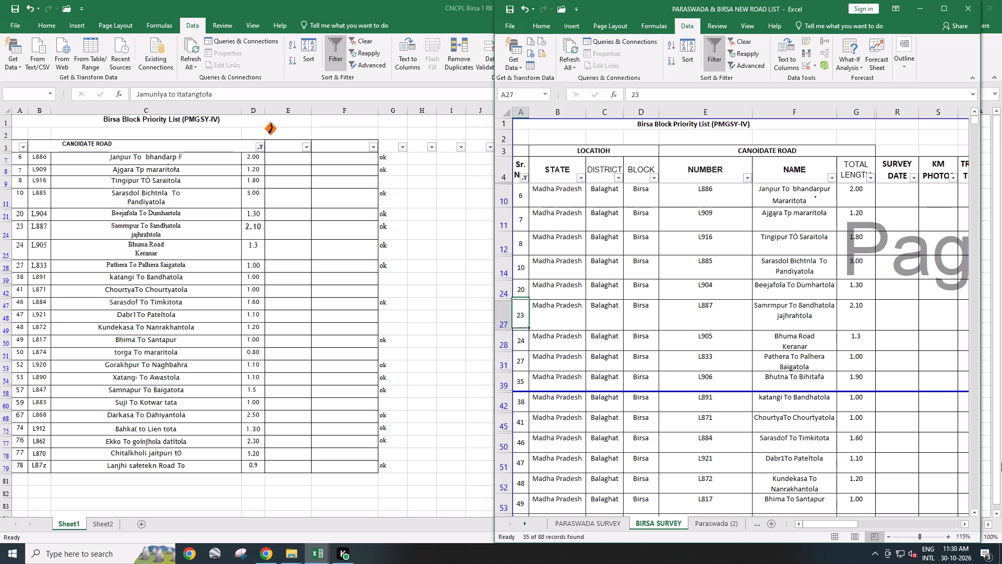
pyautogui.press('Return')
pyautogui.press('Return')
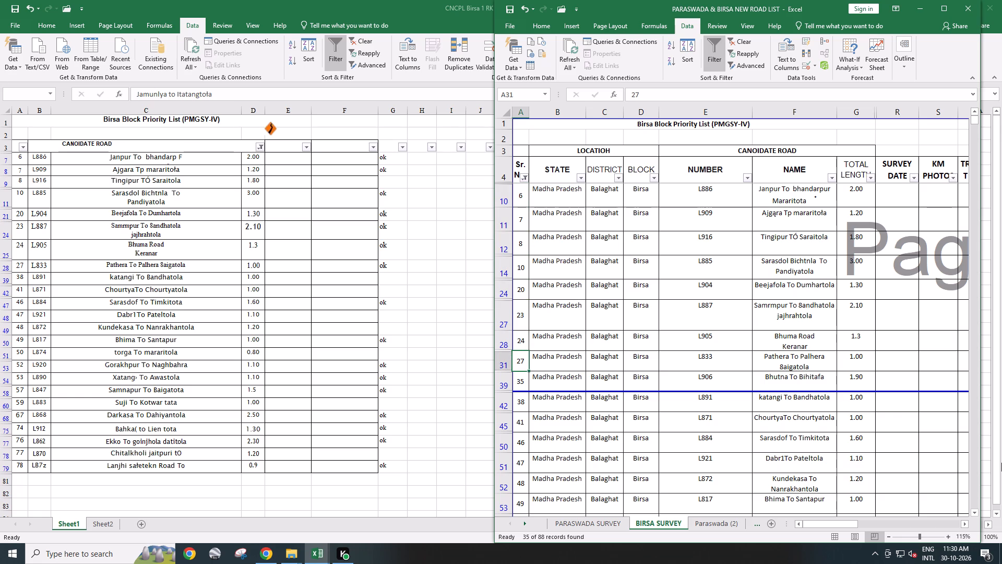
pyautogui.press('Return')
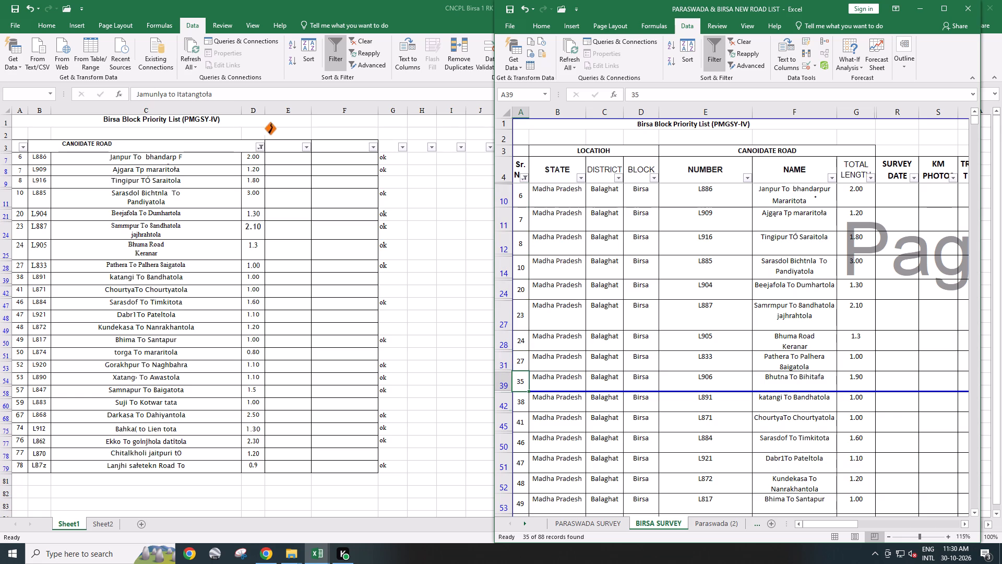
pyautogui.scroll(5, 206, 266)
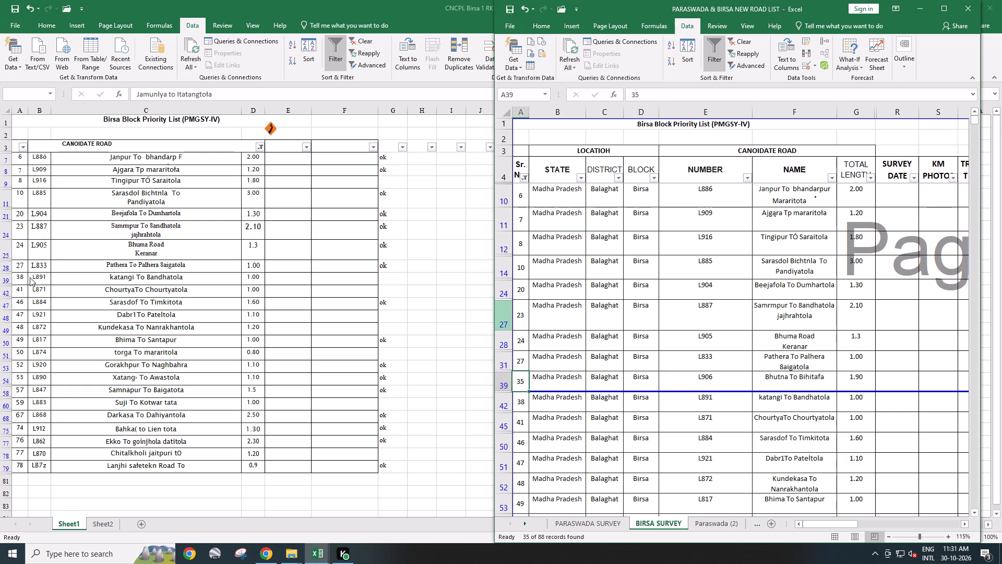
pyautogui.scroll(-1, 25, 274)
pyautogui.scroll(4, 25, 274)
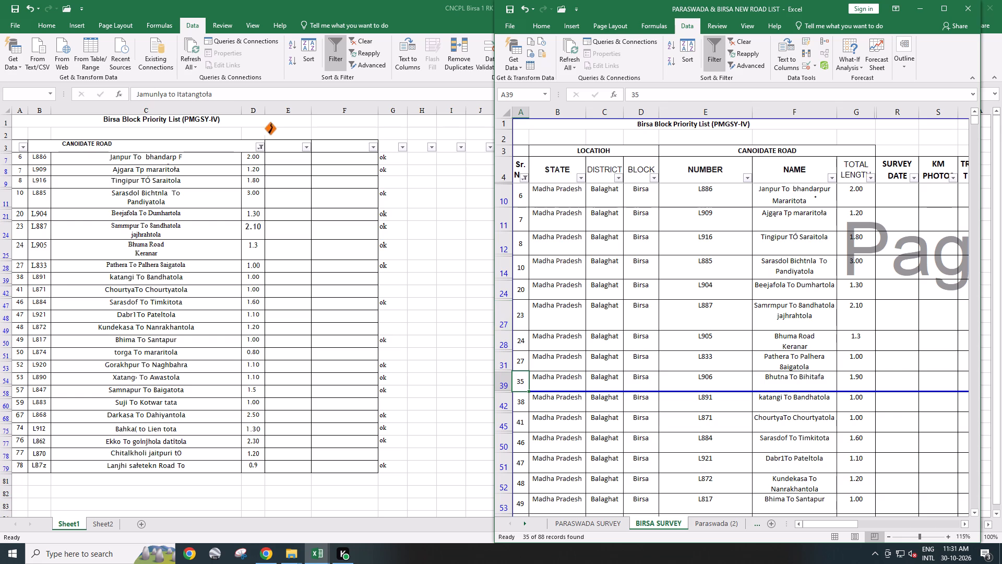
pyautogui.scroll(-1, 534, 412)
# Compare the remaining unshaded roads from Sr.No. 41 to 78 in the BIRSA SURVEY sheet with the CNCPL Birsa 1 list.
pyautogui.click(526, 421)
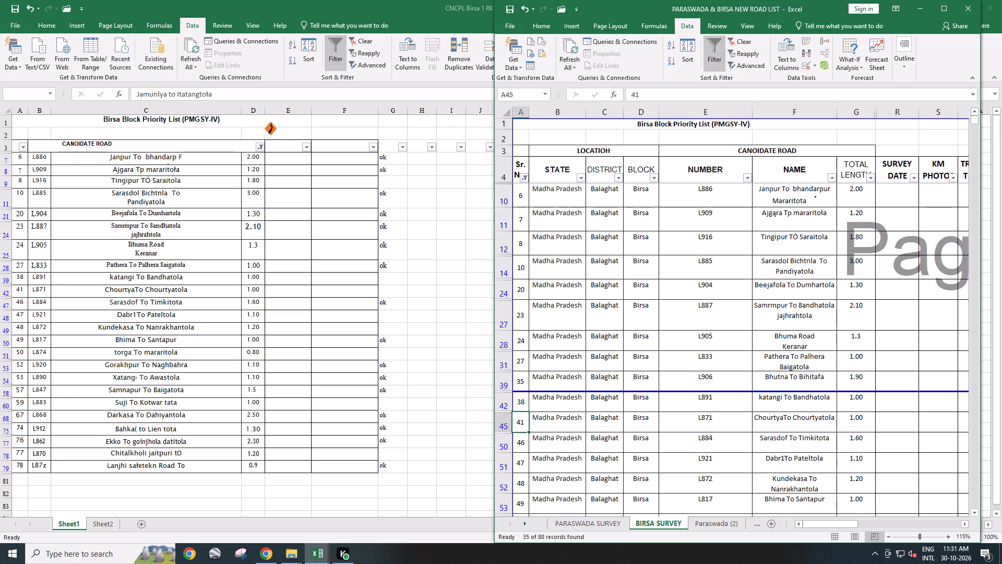
pyautogui.press('Return')
pyautogui.press('Return')
pyautogui.press('Return')
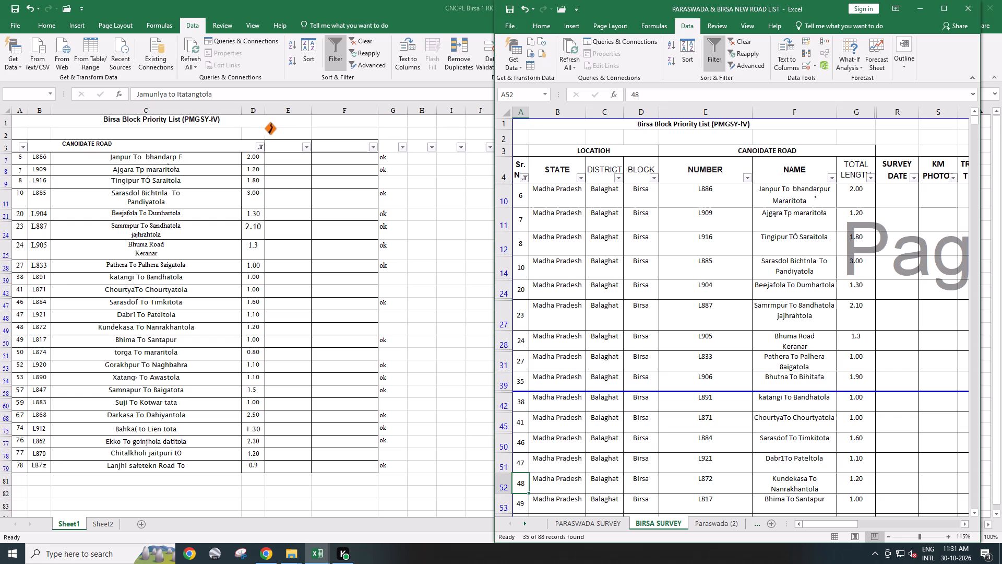
pyautogui.press('Return')
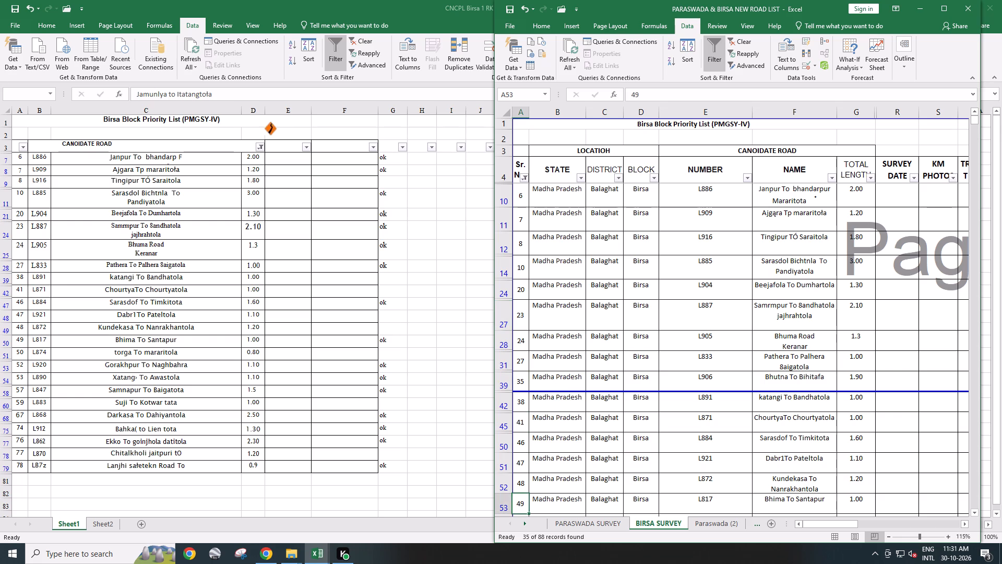
pyautogui.press('Return')
pyautogui.press('Return')
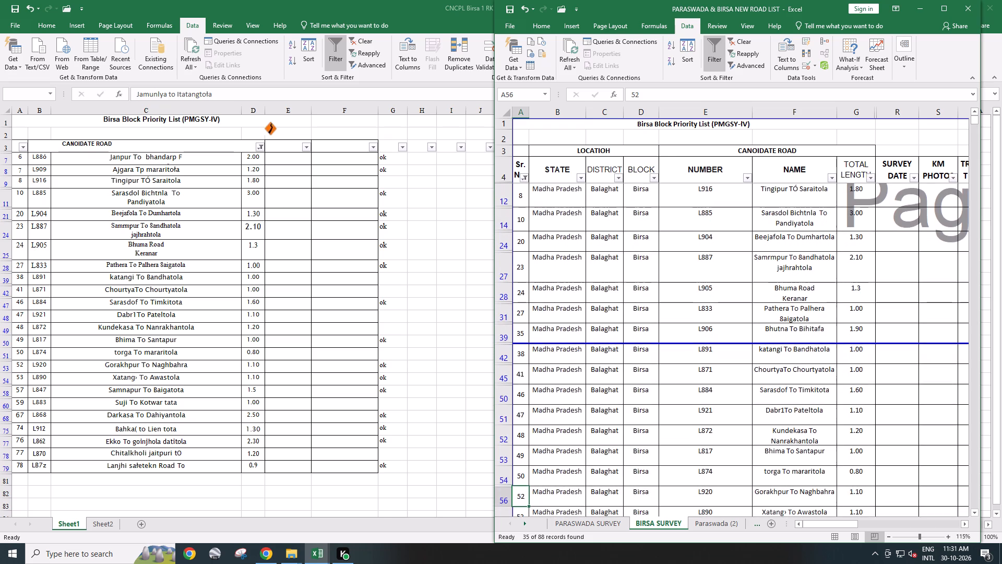
pyautogui.press('Return')
pyautogui.press('Return')
pyautogui.press('Return')
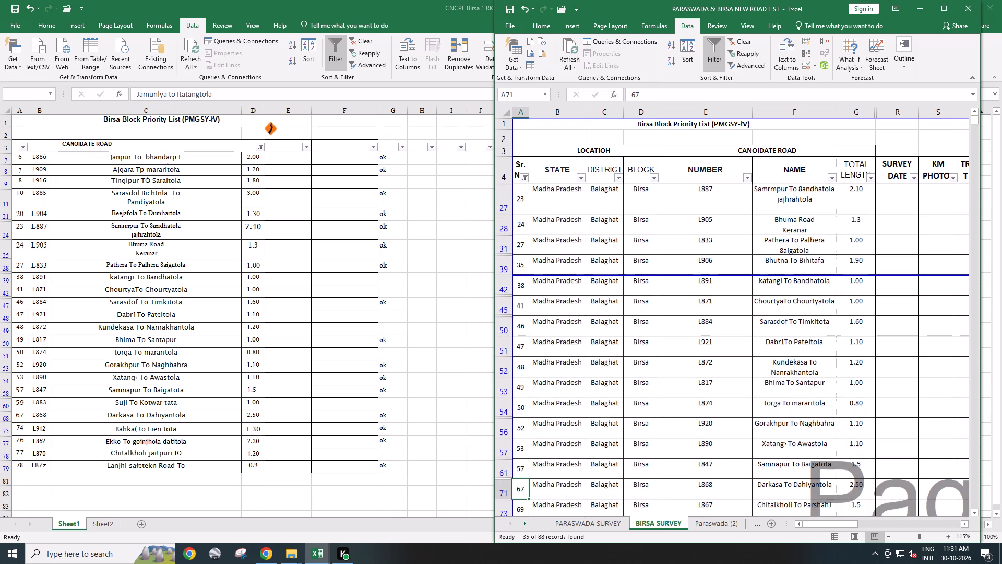
pyautogui.press('Return')
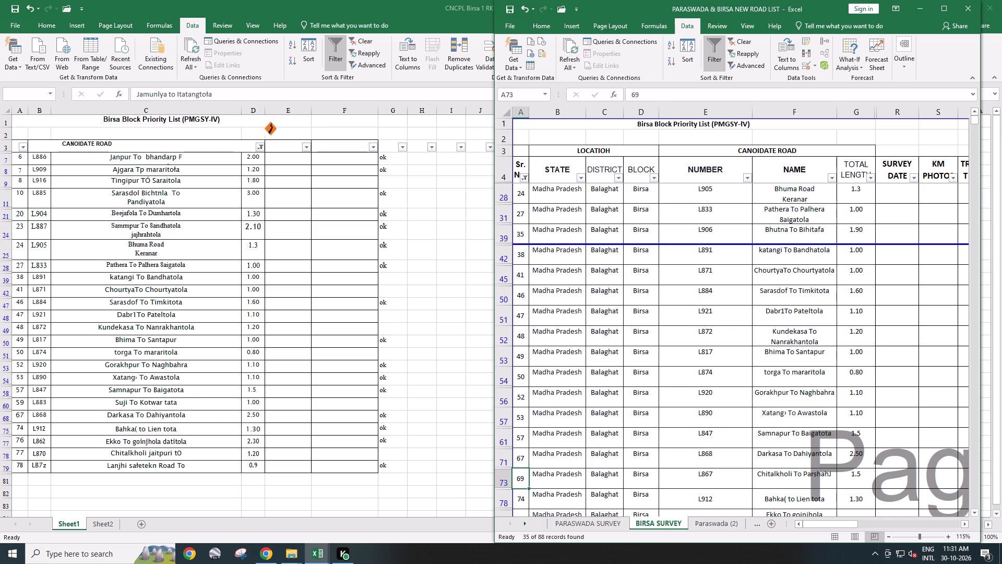
pyautogui.click(576, 456)
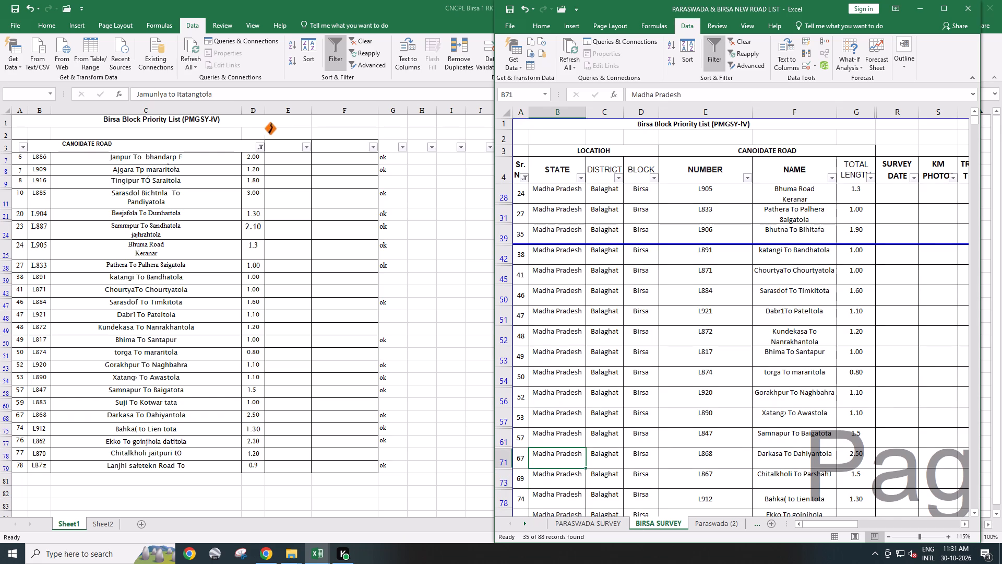
pyautogui.click(519, 481)
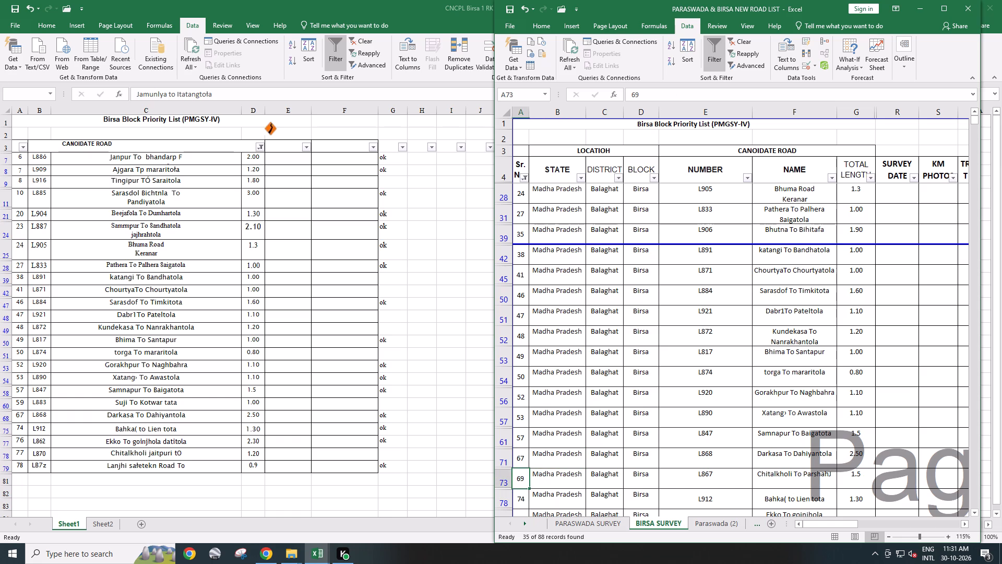
pyautogui.press('Return')
pyautogui.press('Return')
pyautogui.press('Return')
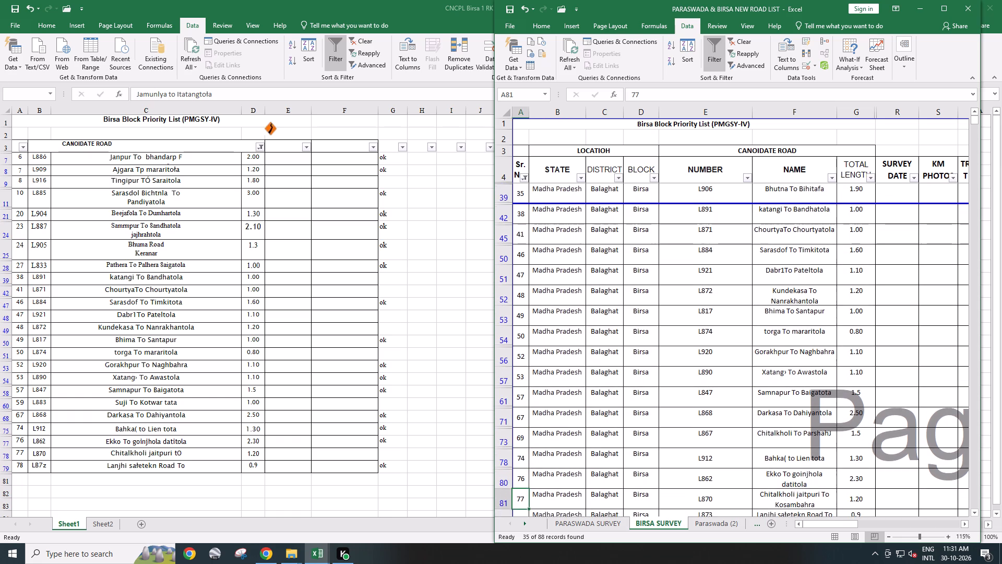
pyautogui.press('Return')
pyautogui.press('Return')
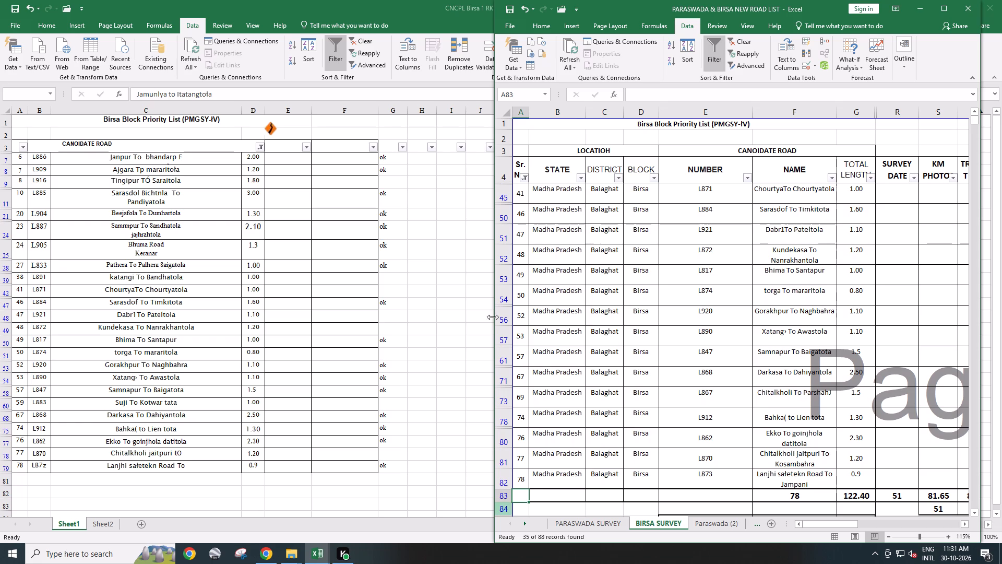
pyautogui.scroll(3, 410, 346)
# Remove the colour filter from the CNCPL Birsa 1 list and add fresh filters to heading row 3.
pyautogui.click(432, 325)
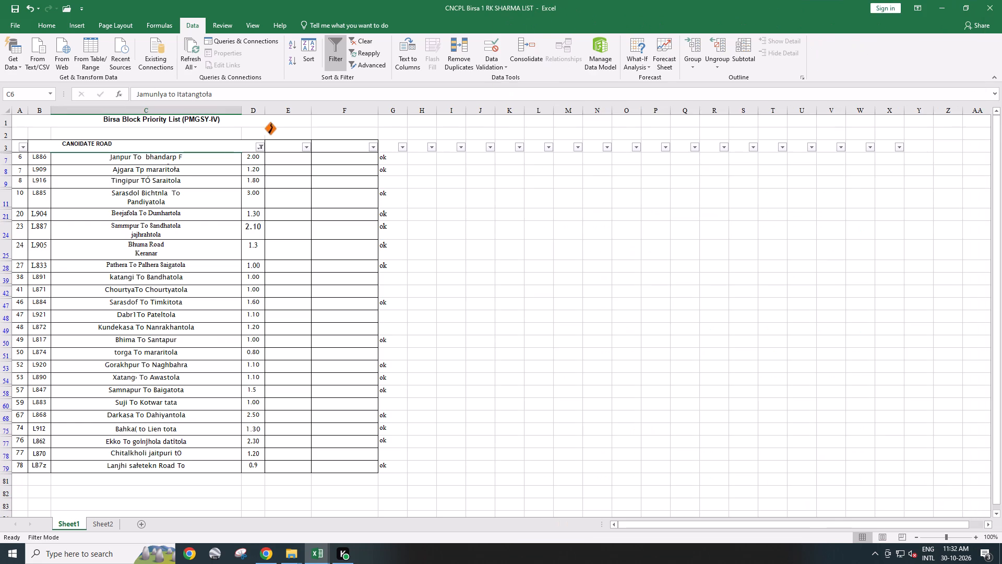
pyautogui.scroll(3, 471, 309)
pyautogui.write('AT')
pyautogui.press('Escape')
pyautogui.press('Escape')
pyautogui.press('Escape')
pyautogui.write('AT')
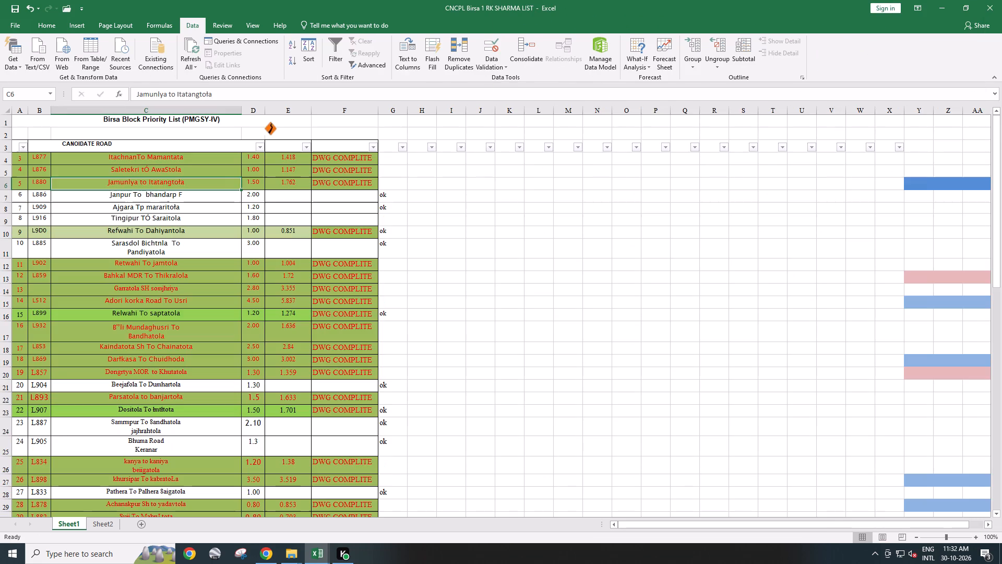
pyautogui.click(433, 293)
pyautogui.scroll(5, 397, 308)
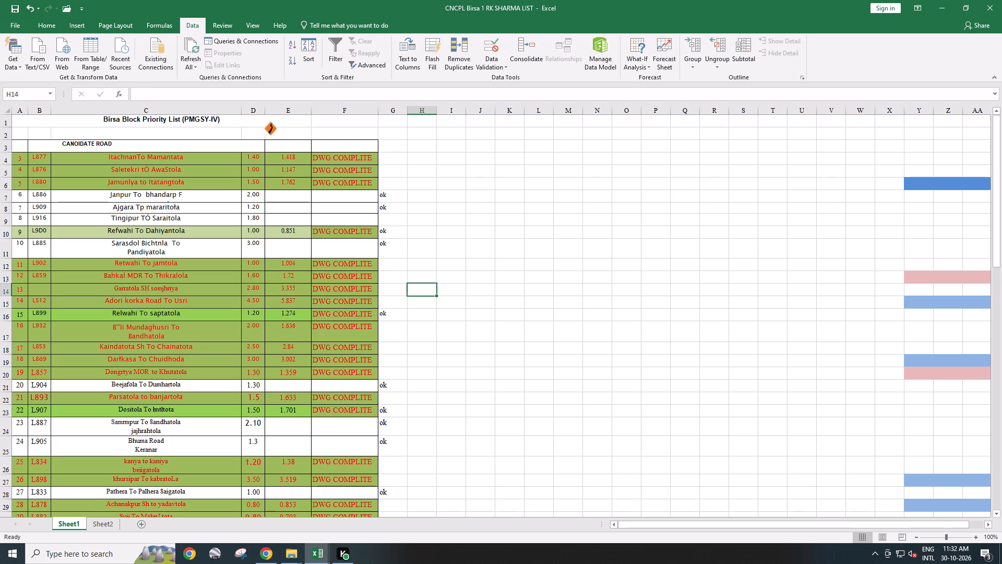
pyautogui.scroll(2, 241, 292)
pyautogui.click(4, 146)
pyautogui.write('AT')
# Filter column E of the CNCPL Birsa 1 list to exclude blanks, showing only roads with a recorded length.
pyautogui.click(169, 195)
pyautogui.click(306, 149)
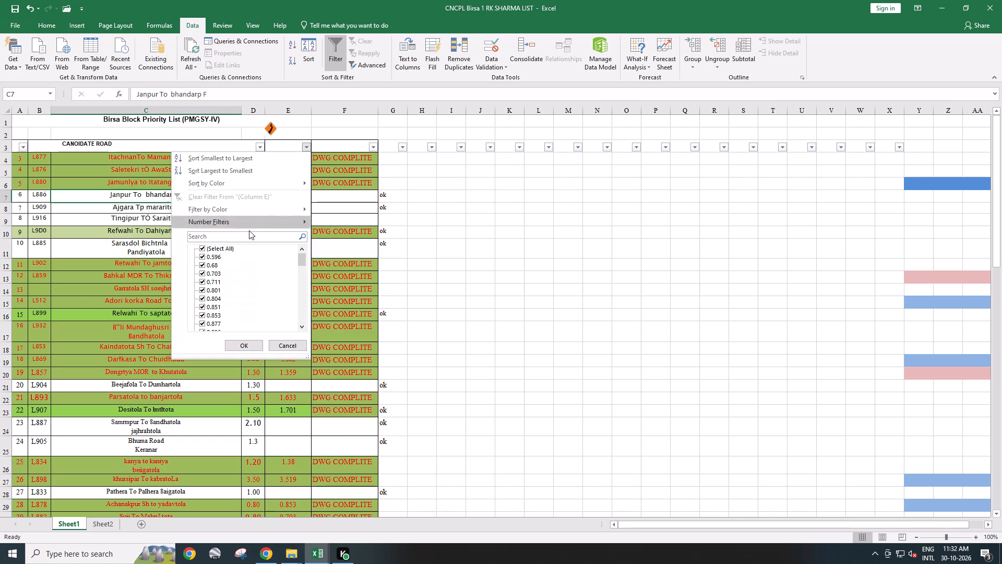
pyautogui.scroll(-8, 255, 274)
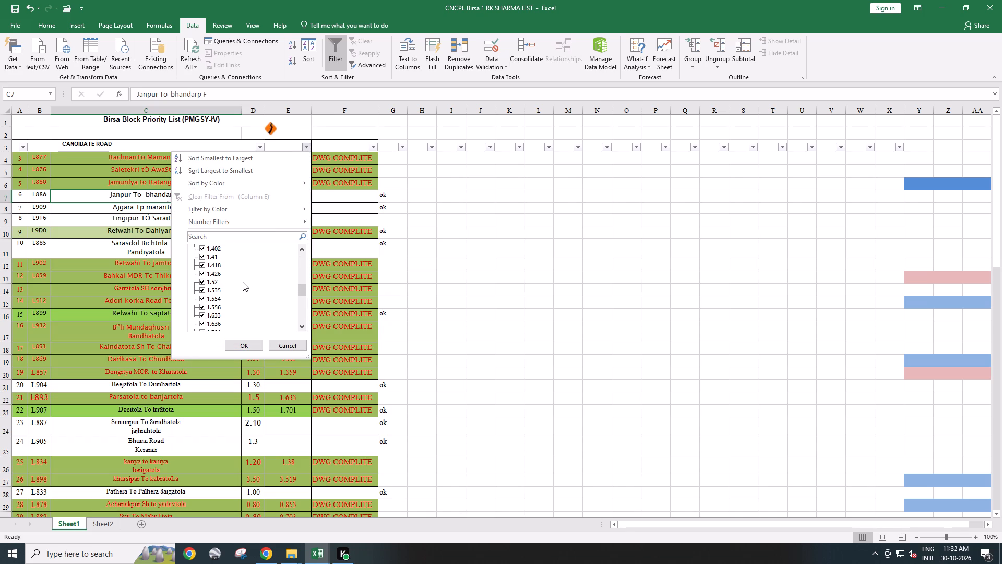
pyautogui.scroll(-12, 230, 259)
pyautogui.scroll(1, 228, 279)
pyautogui.scroll(-4, 223, 317)
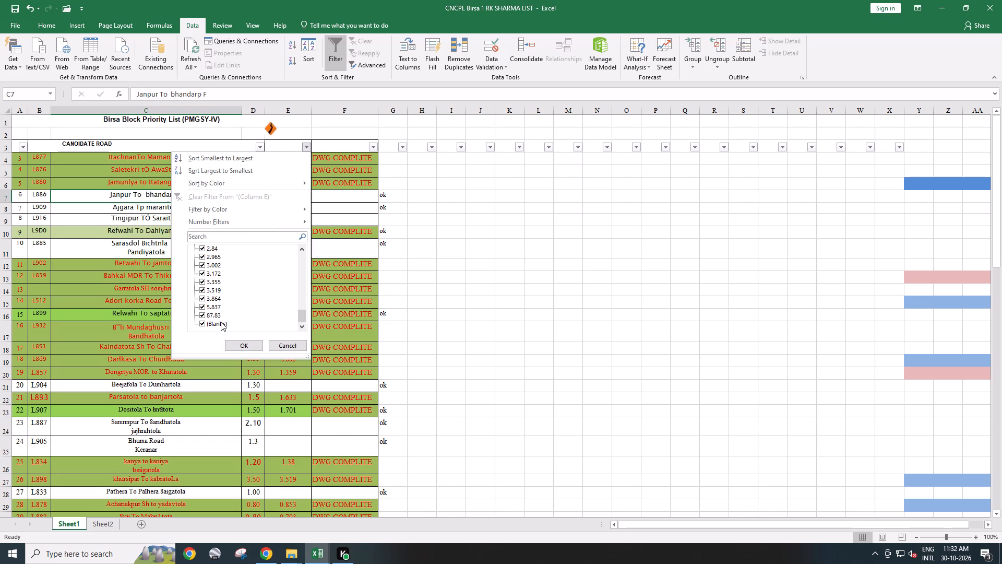
pyautogui.click(219, 321)
pyautogui.click(241, 345)
pyautogui.scroll(9, 305, 301)
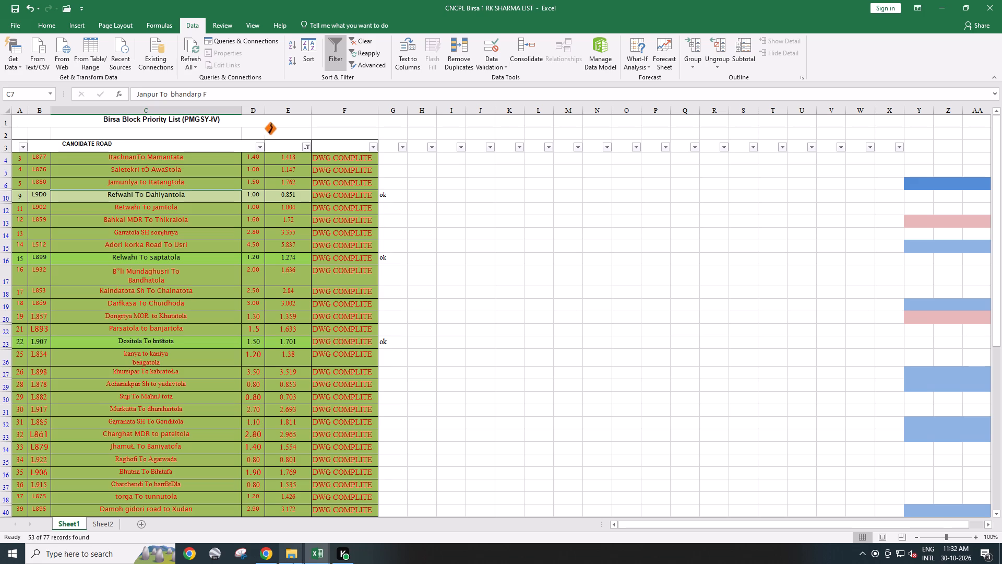
# Switch to the PARASWADA & BIRSA NEW ROAD LIST workbook and filter Sr.No. in BIRSA SURVEY by green cell colour.
pyautogui.click(324, 558)
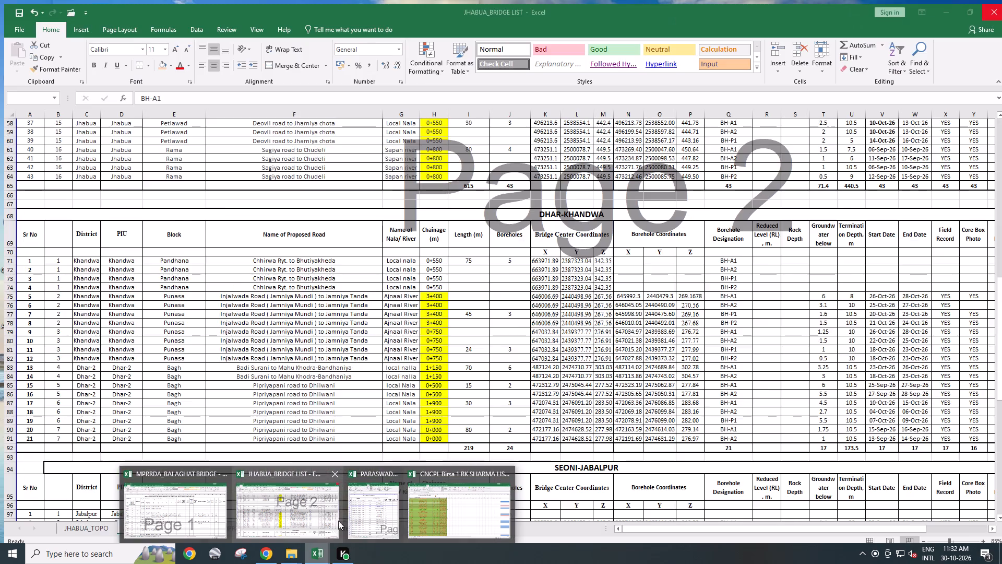
pyautogui.click(369, 509)
pyautogui.scroll(14, 737, 300)
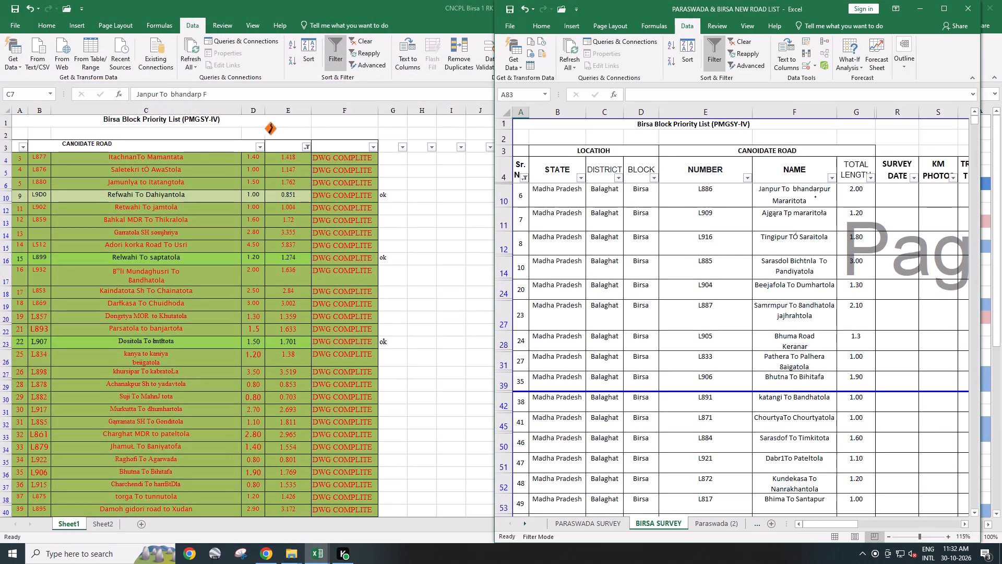
pyautogui.click(528, 178)
pyautogui.click(457, 243)
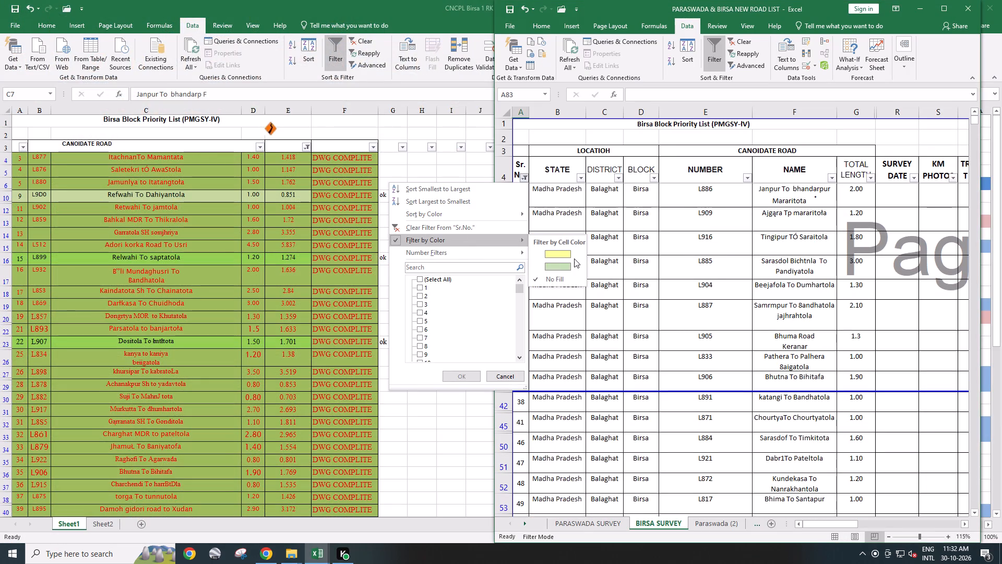
pyautogui.click(570, 267)
pyautogui.scroll(7, 688, 299)
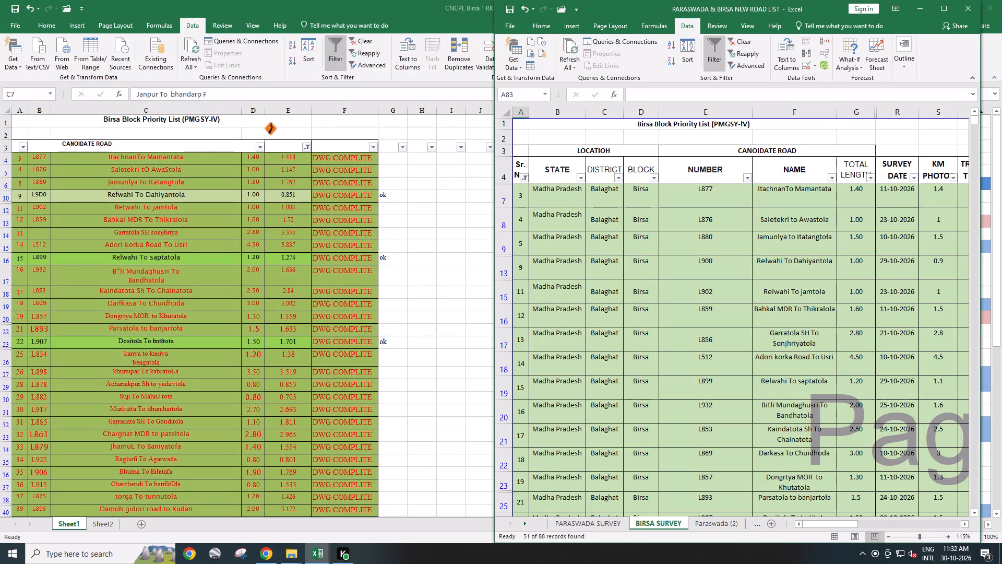
# Set the DWG length of road L877, ItachnanTo Mamantata, to 1.418 in the BIRSA SURVEY sheet.
pyautogui.click(935, 192)
pyautogui.press('Right')
pyautogui.press('Right')
pyautogui.press('Right')
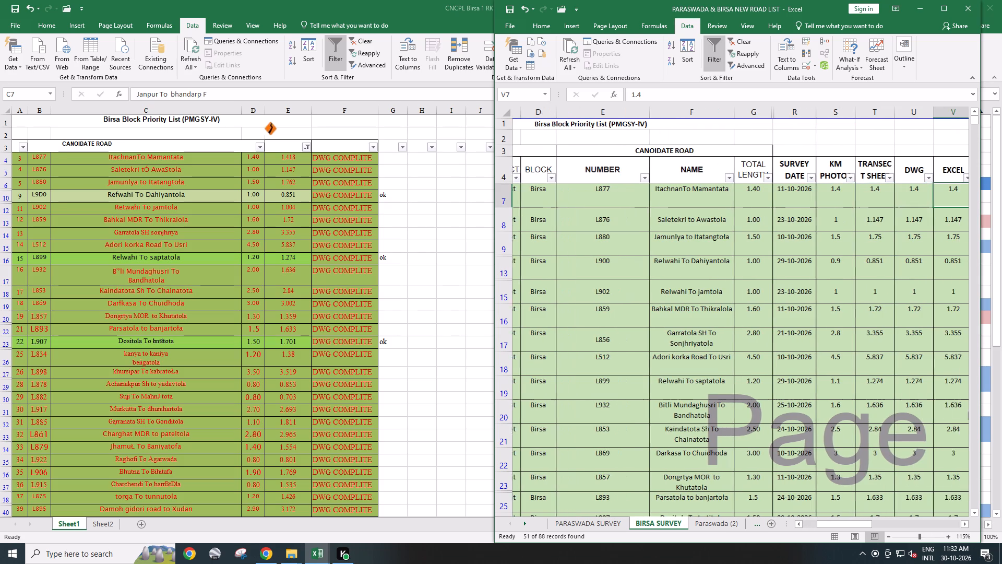
pyautogui.press('Right')
pyautogui.press('Left')
pyautogui.press('Left')
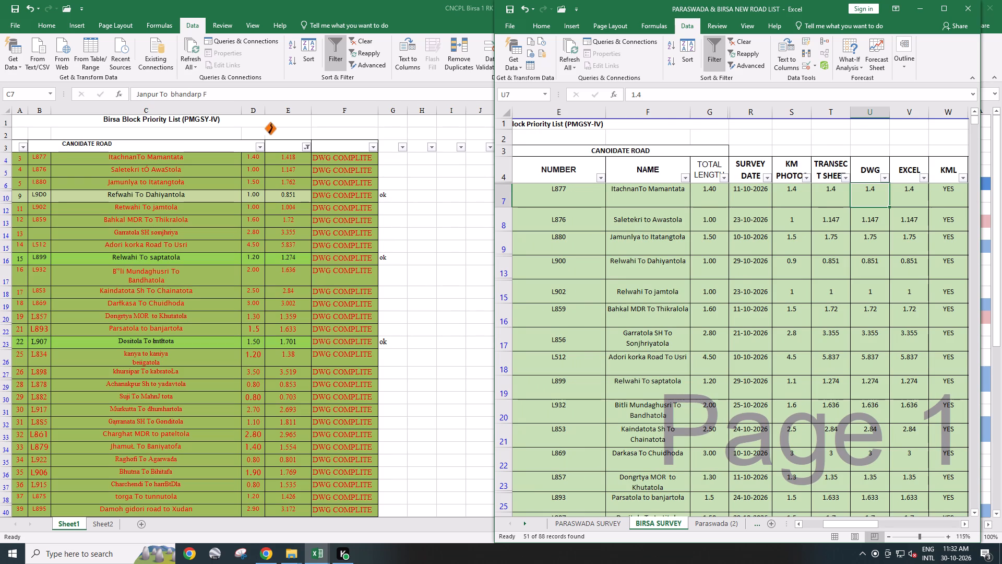
pyautogui.write('1.4')
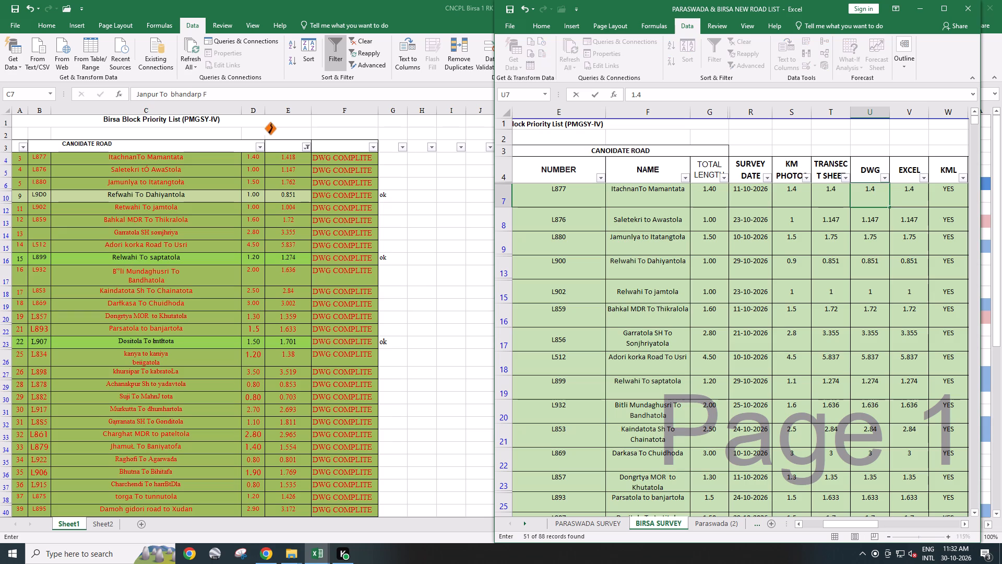
pyautogui.write('18')
pyautogui.press('Left')
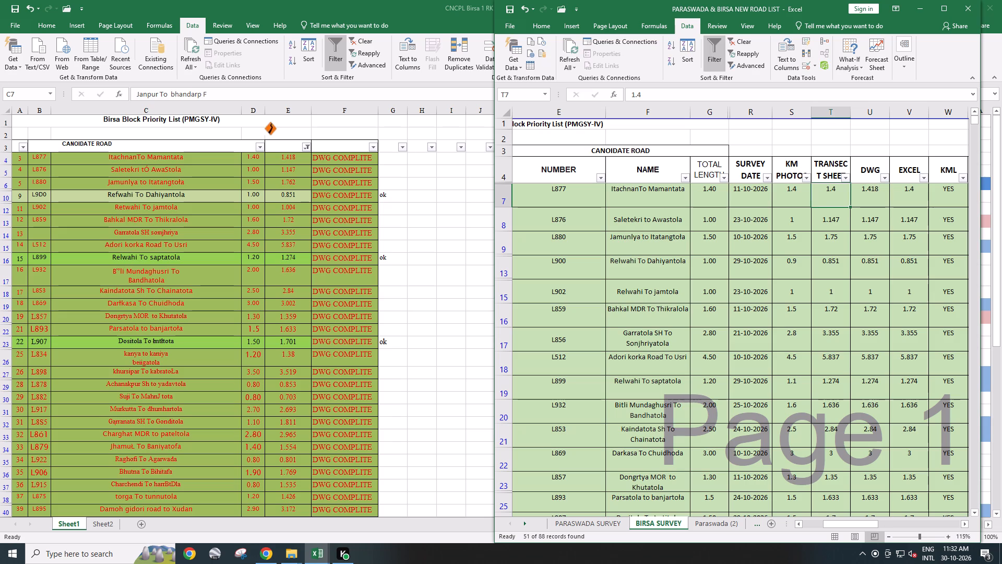
# Copy road L877's DWG length of 1.418 across its TRANSECT SHEET, DWG and EXCEL cells in BIRSA SURVEY and save the workbook.
pyautogui.press('Right')
pyautogui.hotkey('ctrl', 'c')
pyautogui.press('Left')
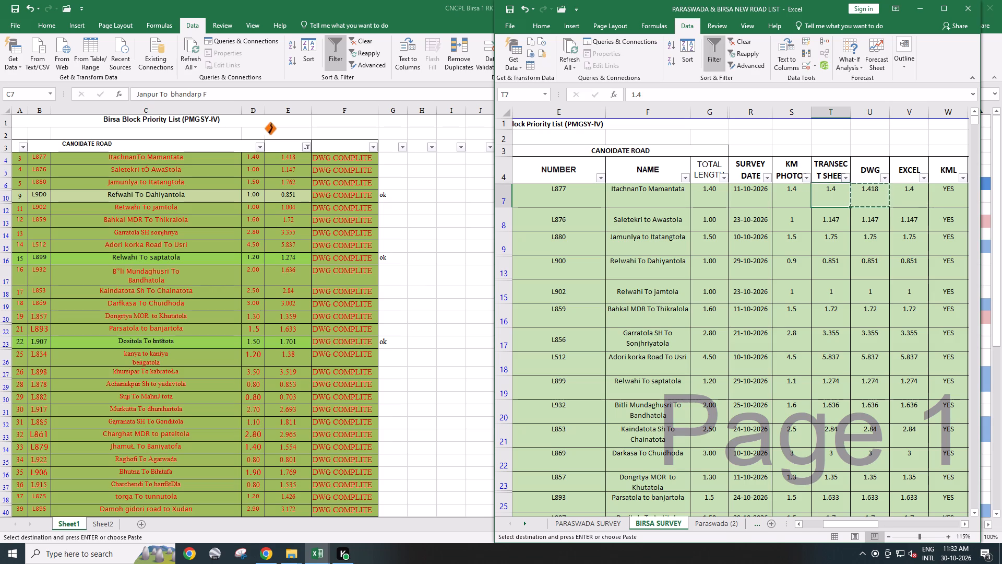
pyautogui.hotkey('shift', 'Right')
pyautogui.hotkey('shift', 'Right')
pyautogui.hotkey('ctrl', 'v')
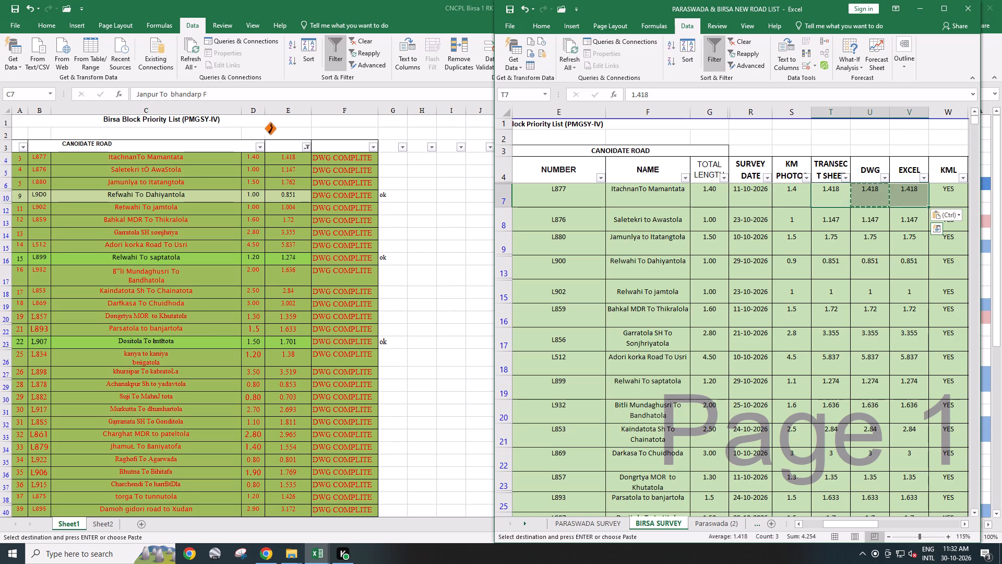
pyautogui.hotkey('ctrl', 's')
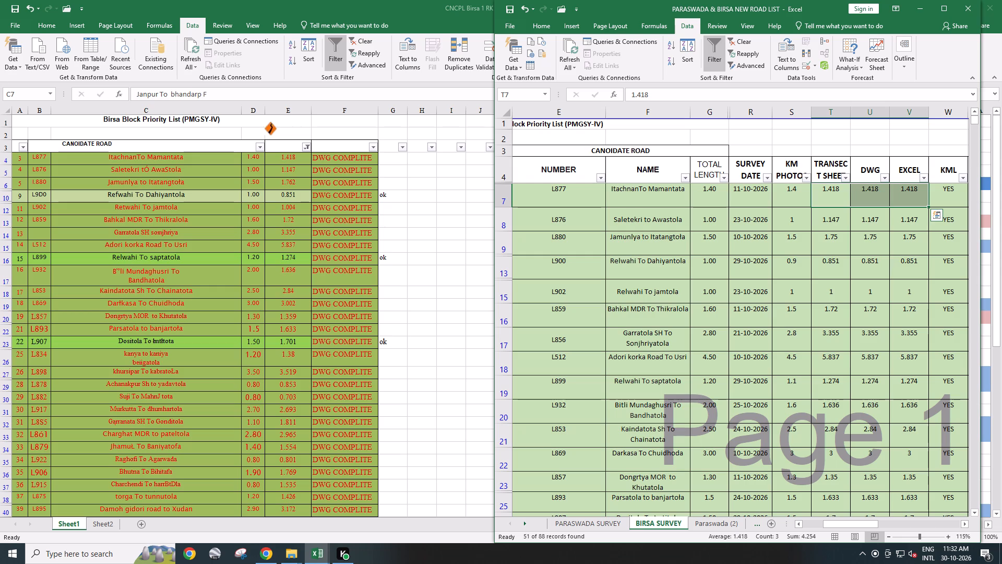
# Set the TRANSECT SHEET, DWG and EXCEL lengths of road L880, Jamunlya to Itatangtola, to 1.762 in BIRSA SURVEY.
pyautogui.press('Right')
pyautogui.press('Down')
pyautogui.press('Left')
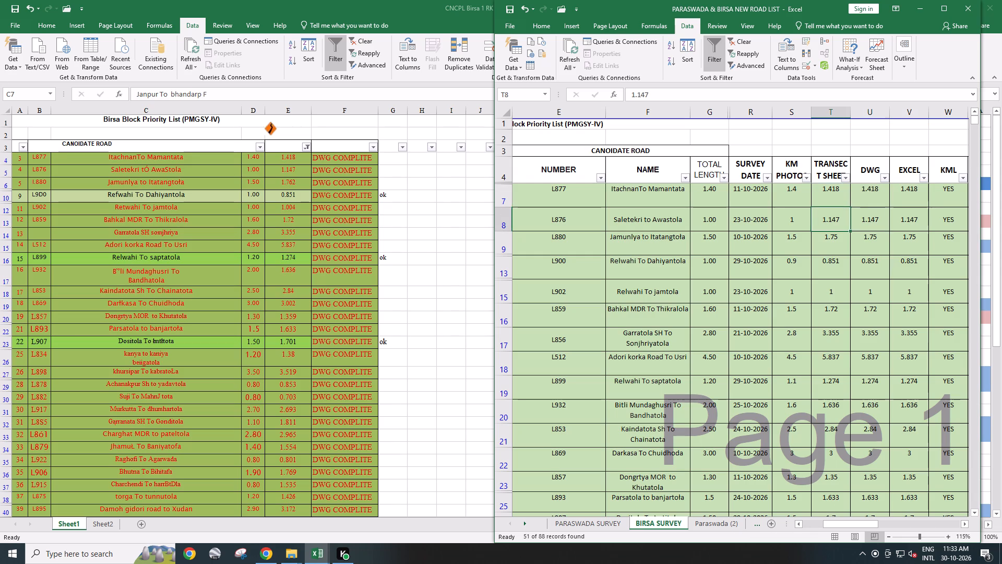
pyautogui.press('Right')
pyautogui.press('Down')
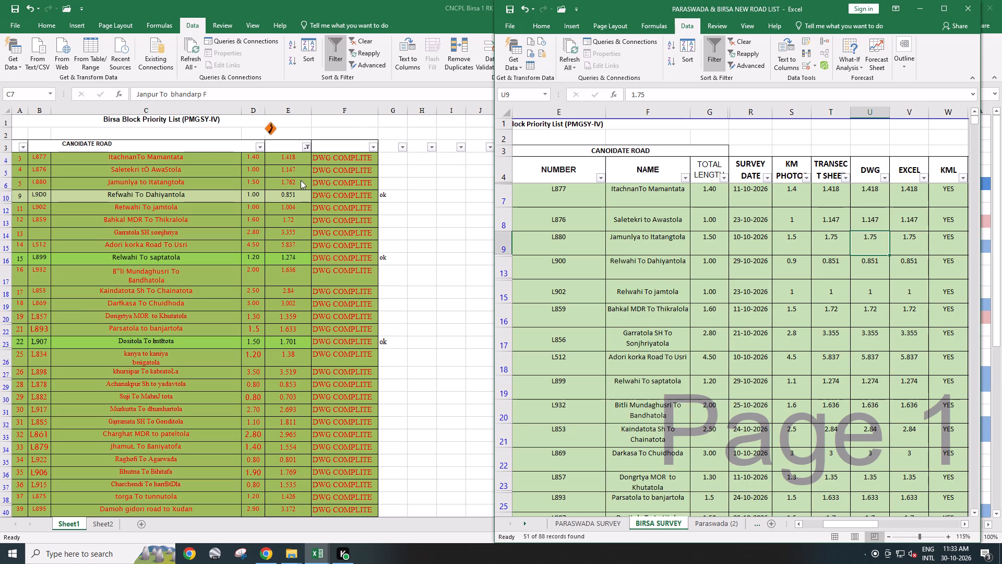
pyautogui.click(850, 257)
pyautogui.click(832, 248)
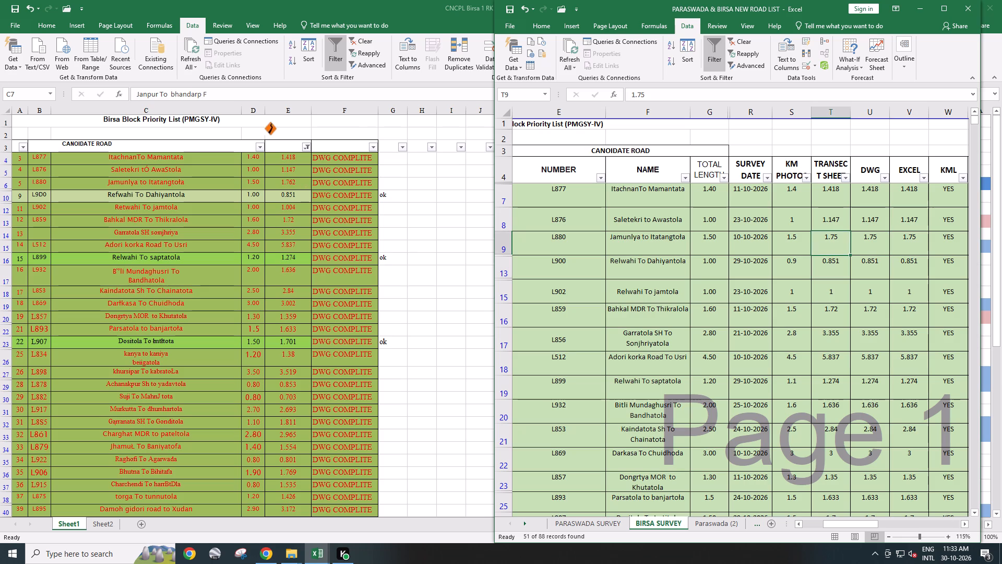
pyautogui.write('1.762')
pyautogui.press('Right')
pyautogui.press('Left')
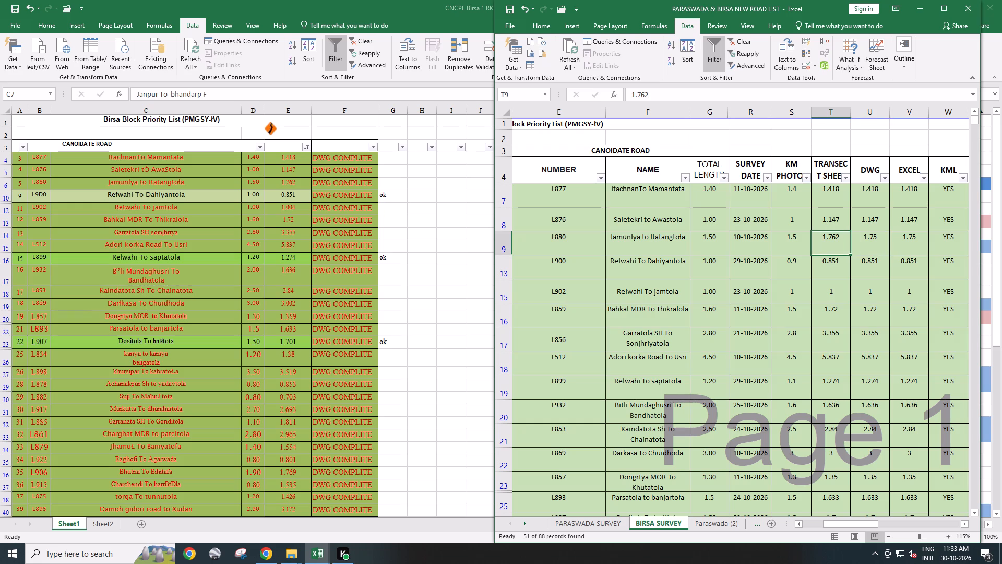
pyautogui.hotkey('ctrl', 'c')
pyautogui.hotkey('shift', 'Right')
pyautogui.hotkey('shift', 'Right')
pyautogui.hotkey('shift', 'Right')
pyautogui.hotkey('shift', 'Left')
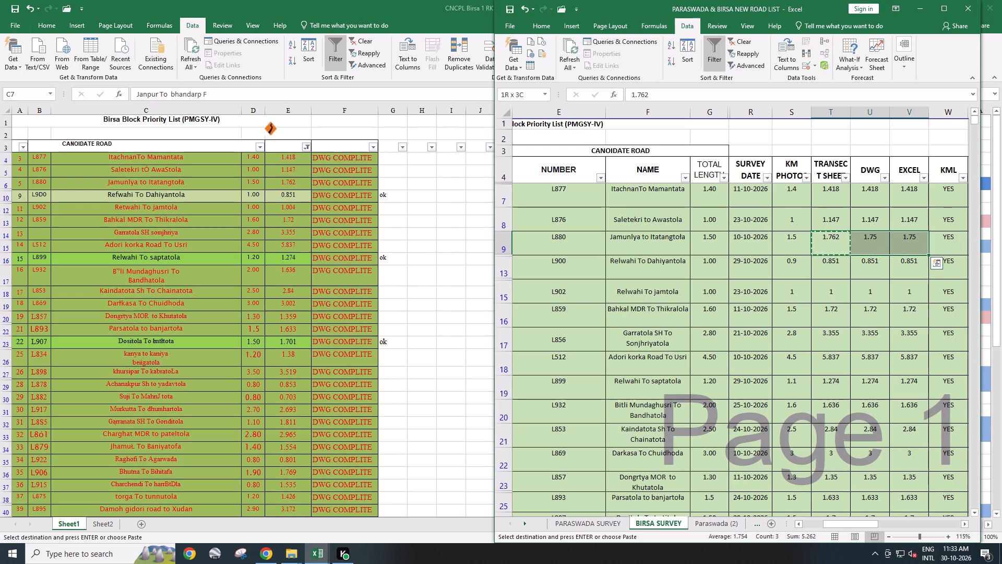
pyautogui.press('Return')
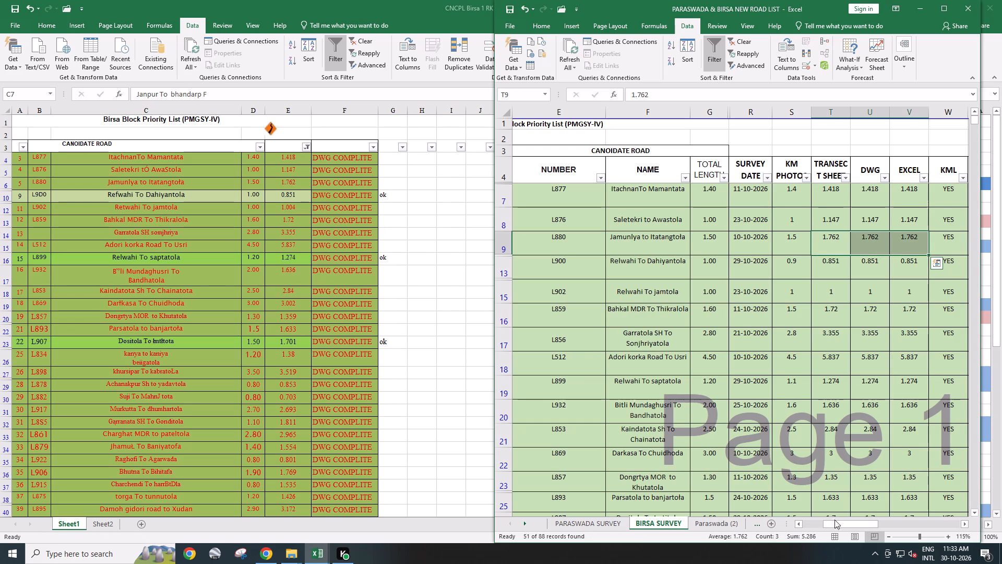
# In File Explorer, open the L880_Jamunlya to Itatangtola folder, view its L880 TRANSECT WALK PDF, and close the PDF.
pyautogui.moveTo(833, 526); pyautogui.dragTo(803, 537)
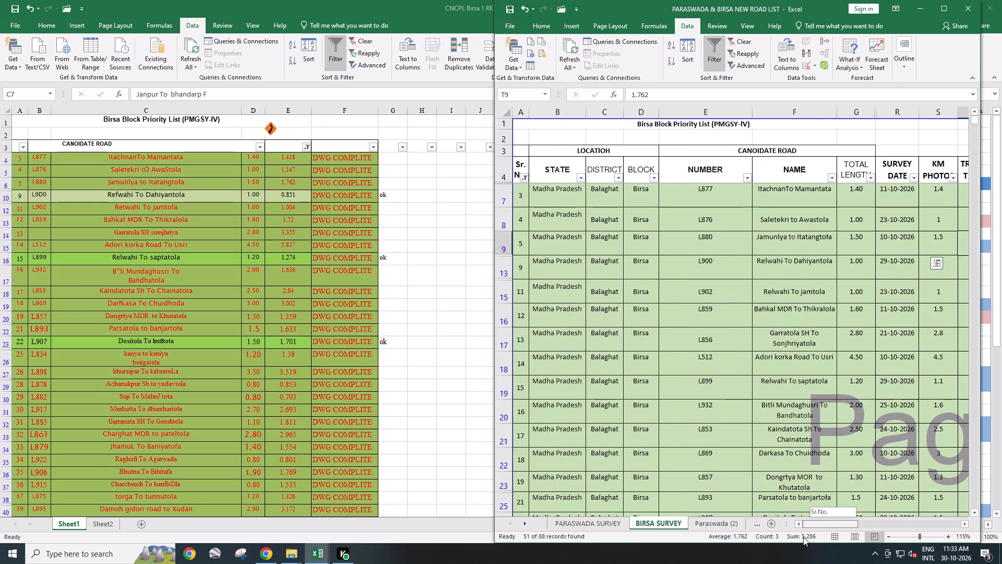
pyautogui.moveTo(803, 537); pyautogui.dragTo(866, 525)
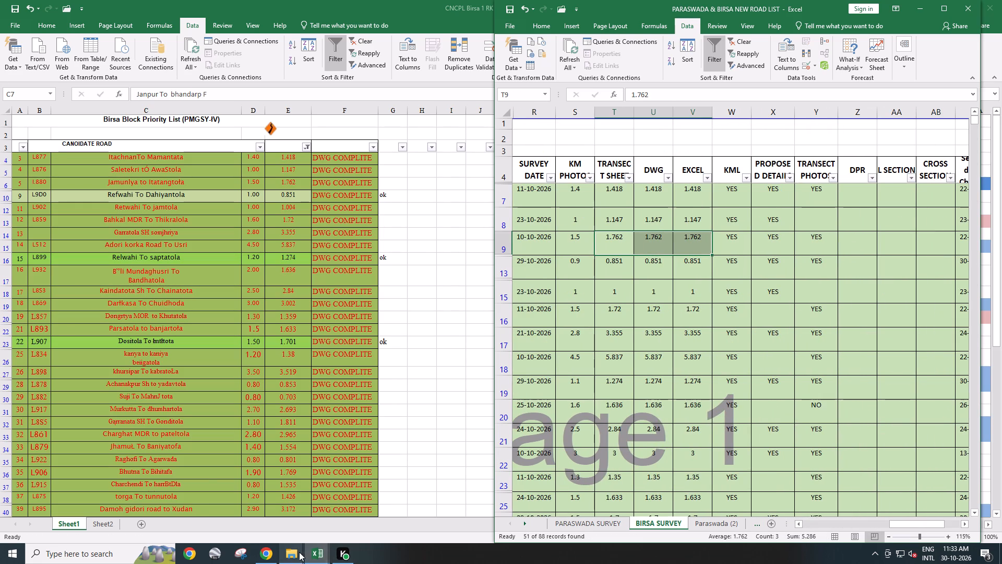
pyautogui.click(299, 552)
pyautogui.click(356, 515)
pyautogui.scroll(3, 763, 208)
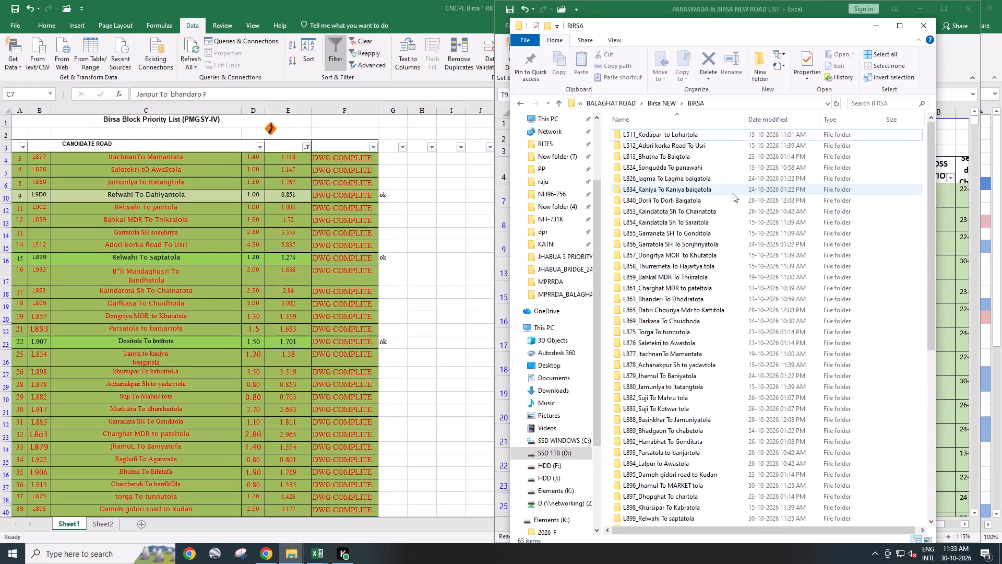
pyautogui.scroll(1, 733, 193)
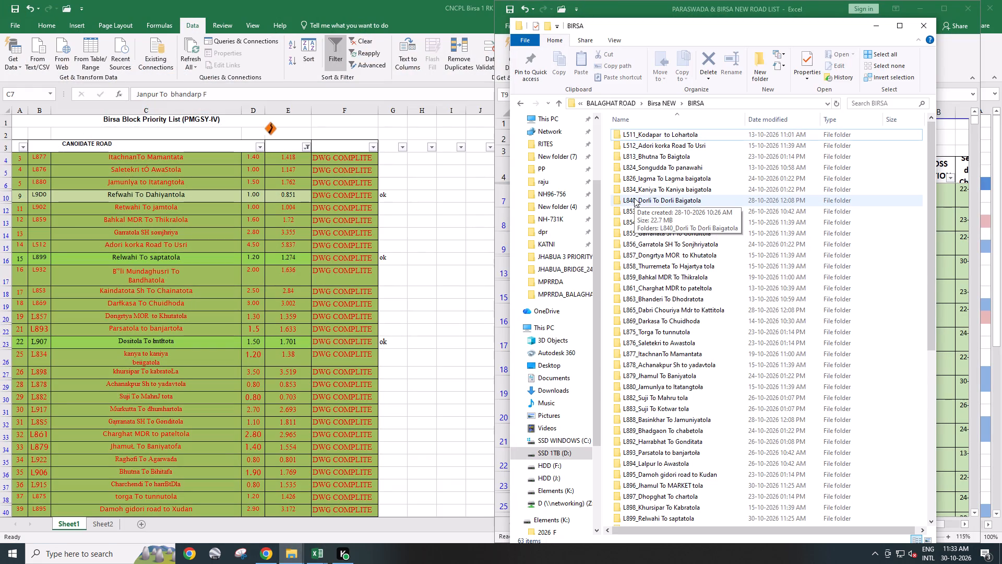
pyautogui.scroll(3, 630, 199)
pyautogui.scroll(-1, 641, 182)
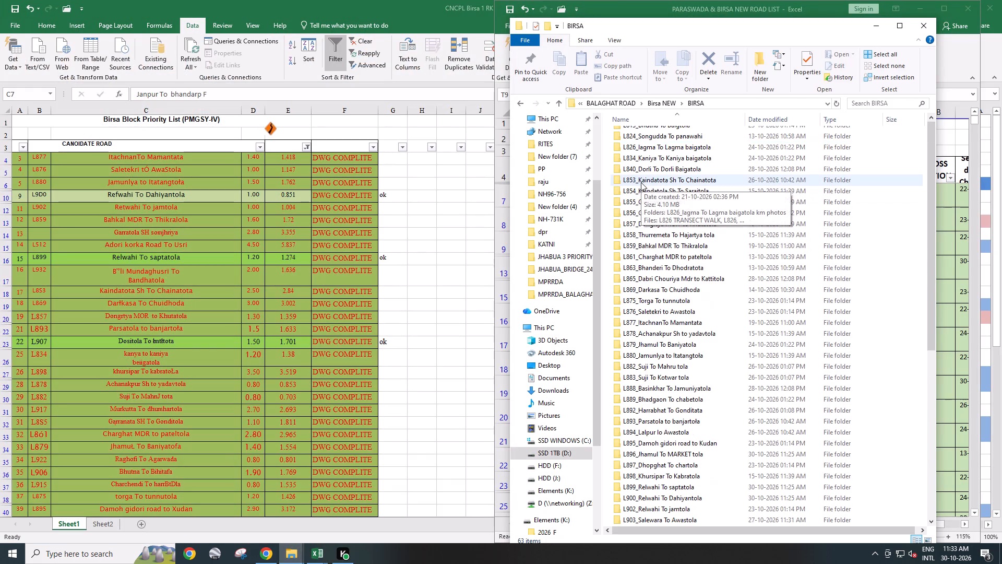
pyautogui.scroll(-5, 669, 296)
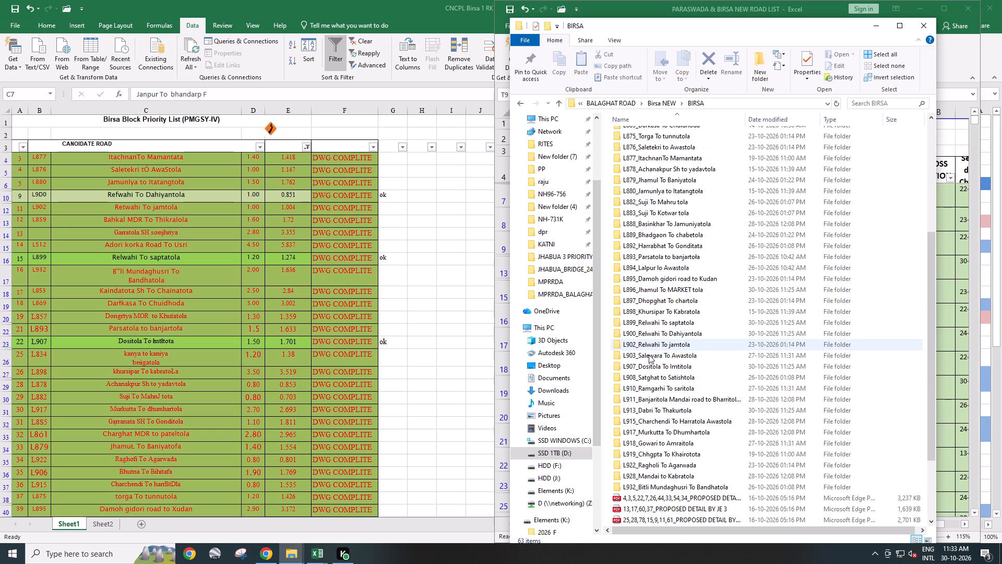
pyautogui.doubleClick(648, 188)
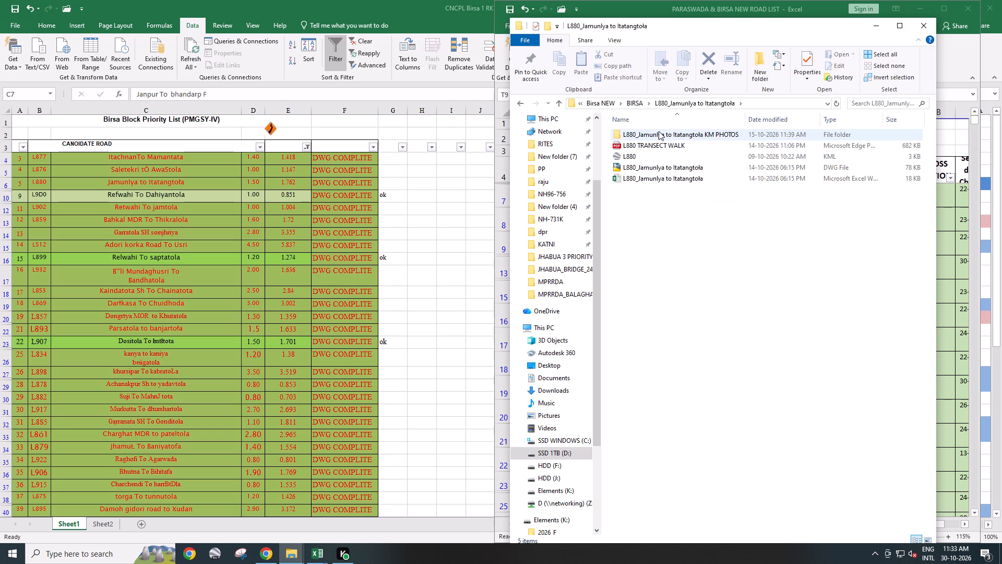
pyautogui.doubleClick(659, 142)
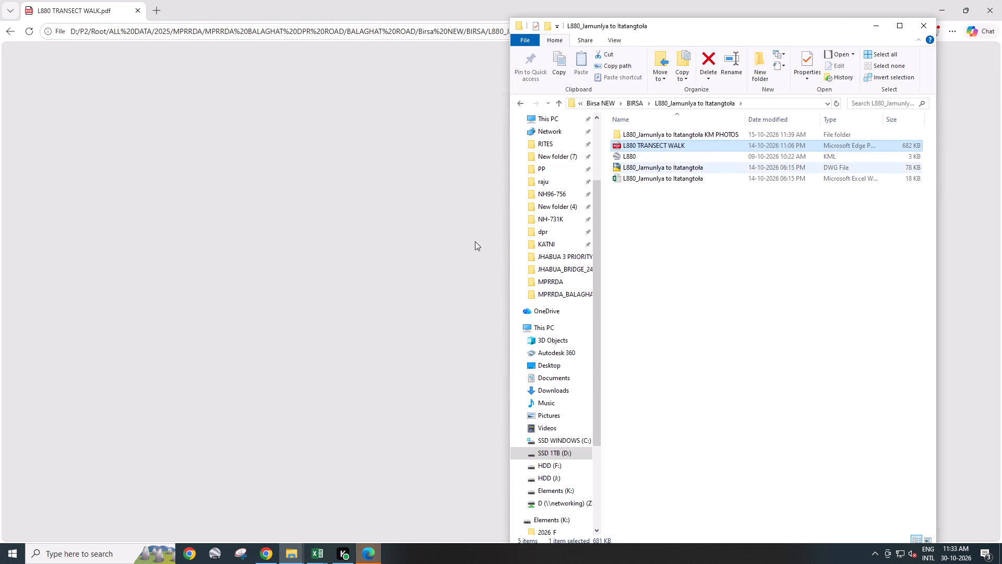
pyautogui.click(401, 271)
pyautogui.scroll(-7, 459, 335)
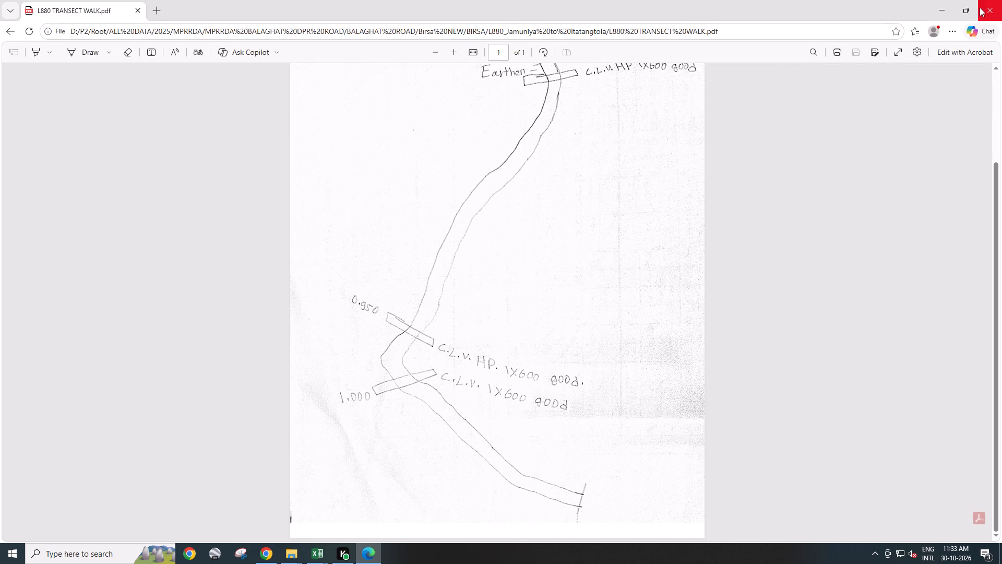
pyautogui.click(986, 6)
# Open the L880_Jamunlya to Itatangtola drawing in AutoCAD, examine its length and end chainage, and close it without saving.
pyautogui.doubleClick(624, 168)
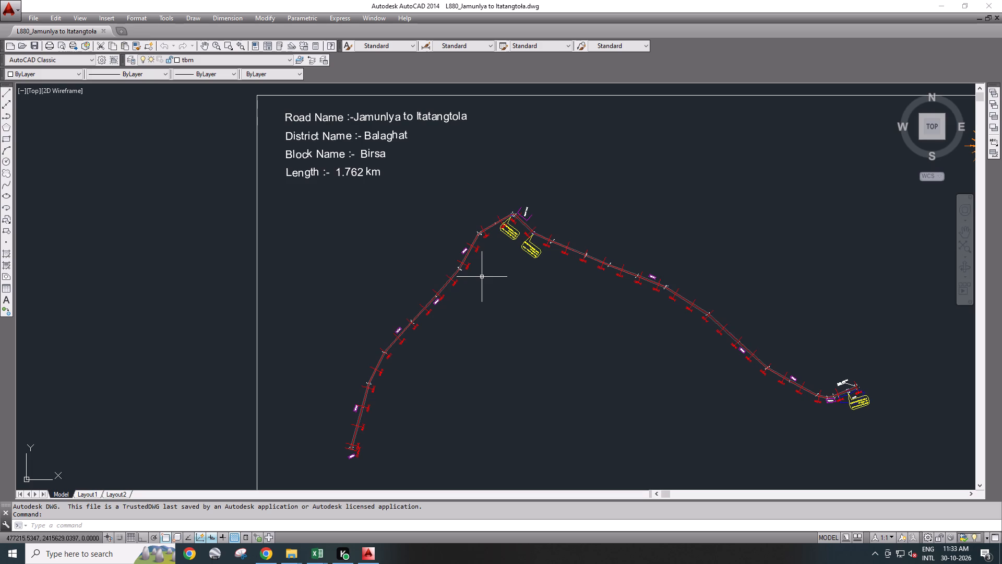
pyautogui.scroll(4, 323, 451)
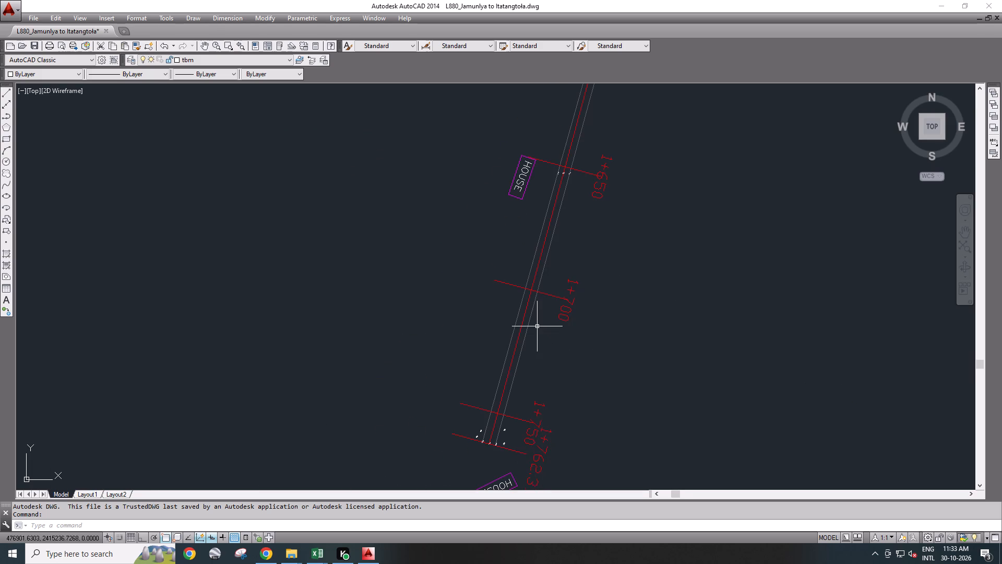
pyautogui.scroll(-1, 537, 326)
pyautogui.scroll(2, 551, 426)
pyautogui.click(987, 8)
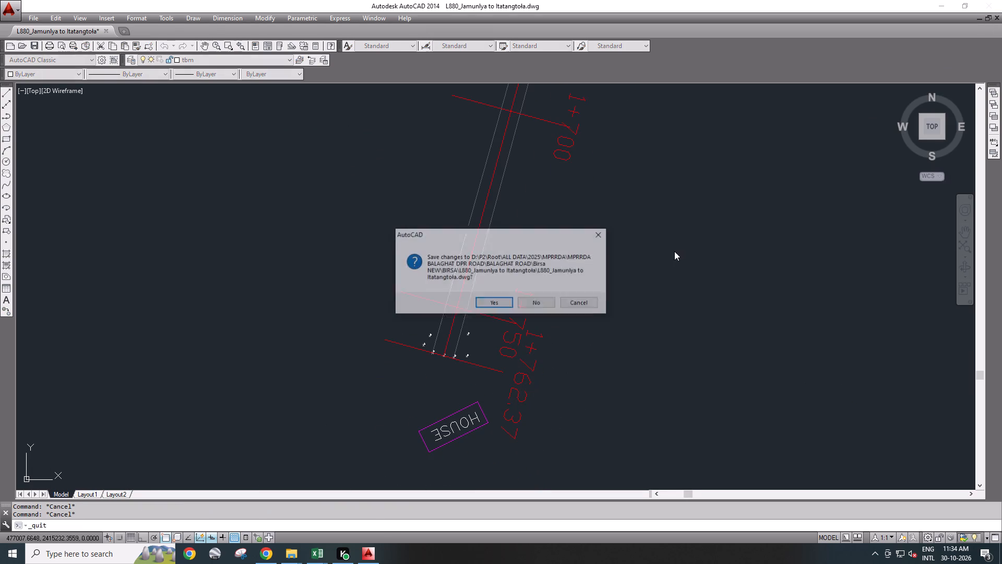
pyautogui.click(534, 305)
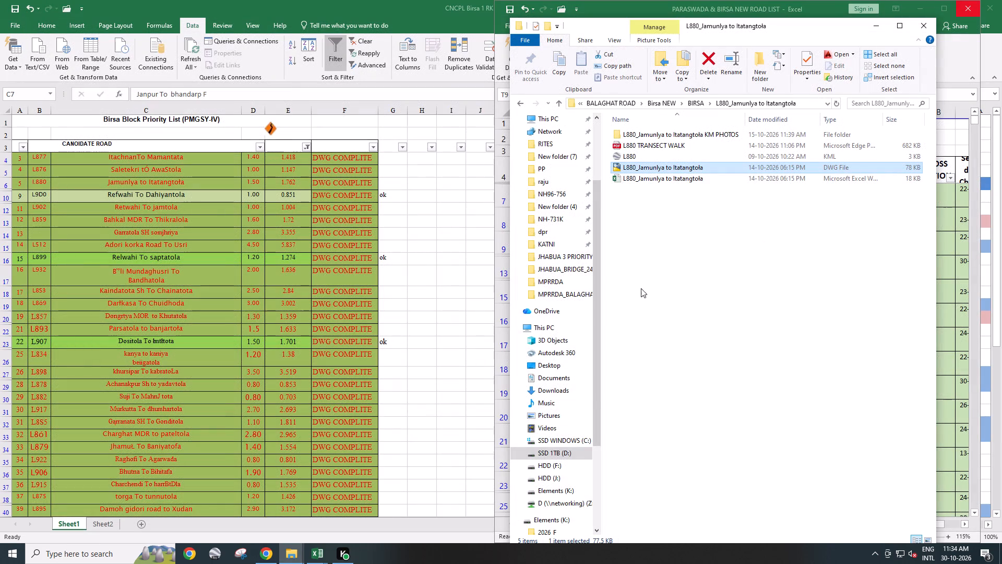
# Back in BIRSA SURVEY, set the TRANSECT SHEET, DWG and EXCEL lengths of road L902, Relwahi To jamtola, to 1.004.
pyautogui.click(953, 260)
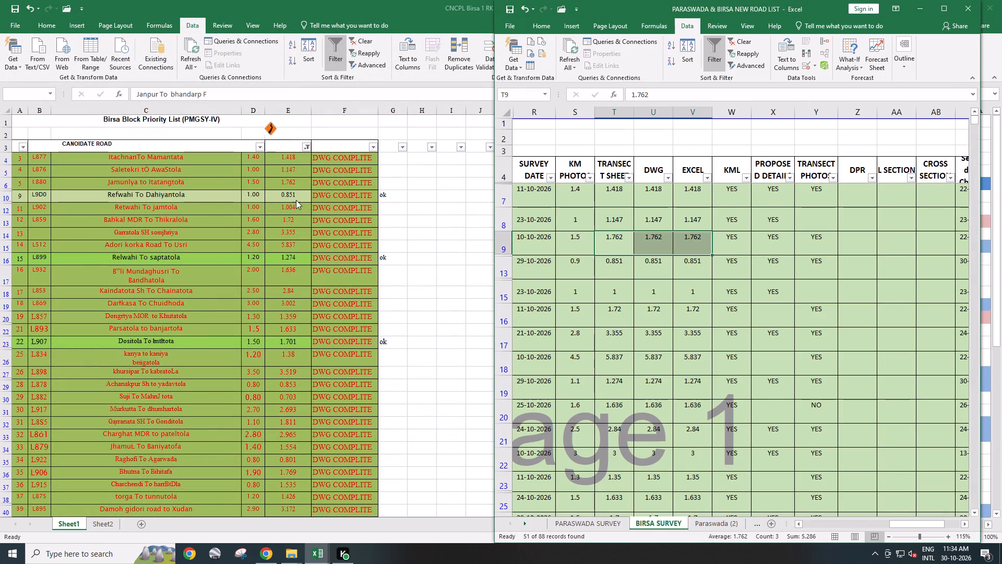
pyautogui.click(657, 258)
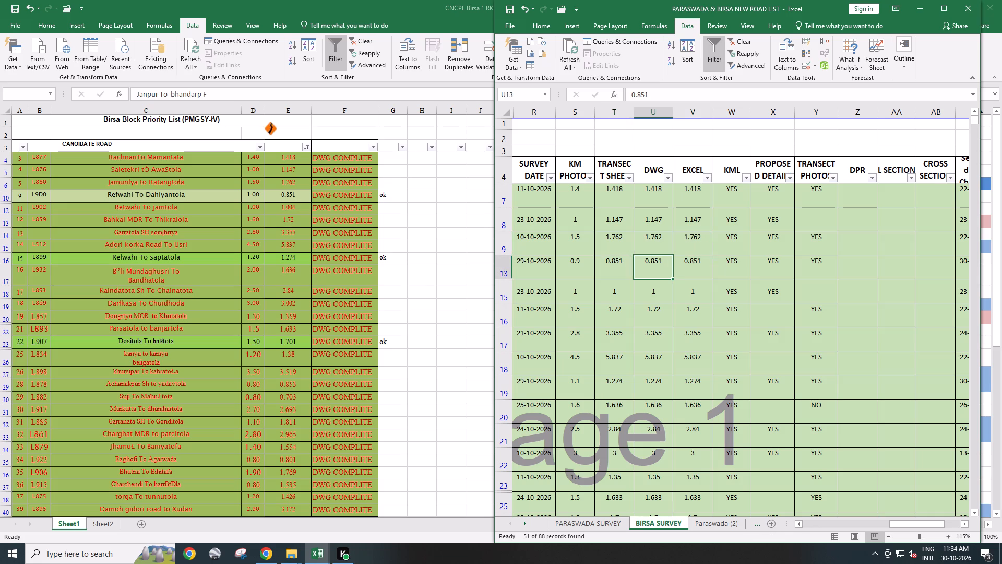
pyautogui.press('Return')
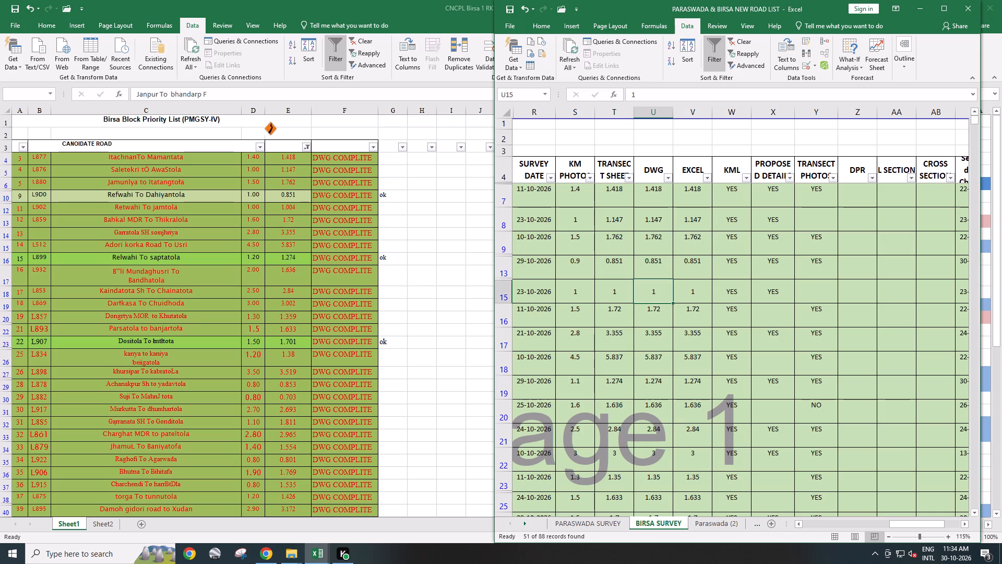
pyautogui.write('0.004')
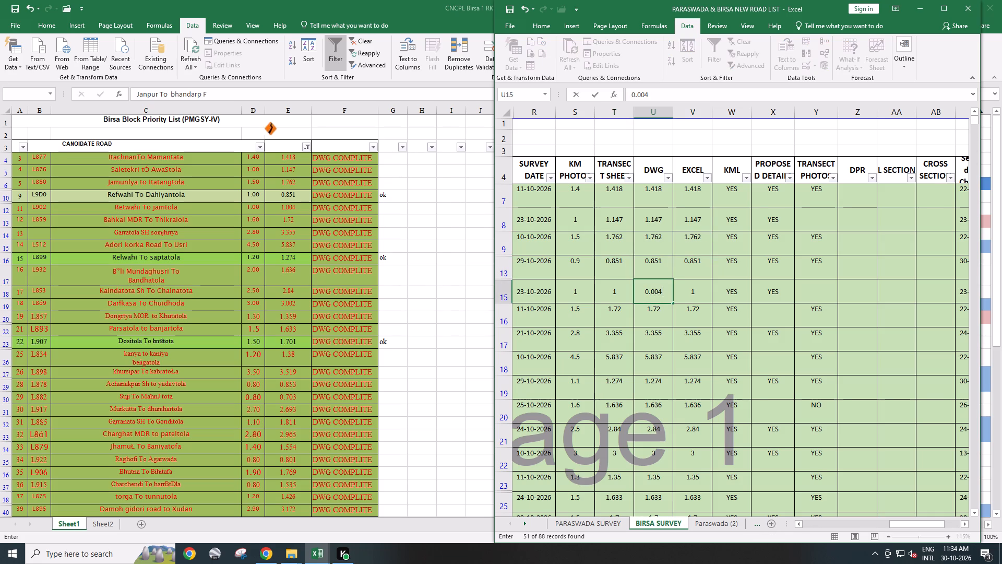
pyautogui.press('BackSpace')
pyautogui.press('BackSpace')
pyautogui.press('BackSpace')
pyautogui.press('BackSpace')
pyautogui.press('BackSpace')
pyautogui.press('Left')
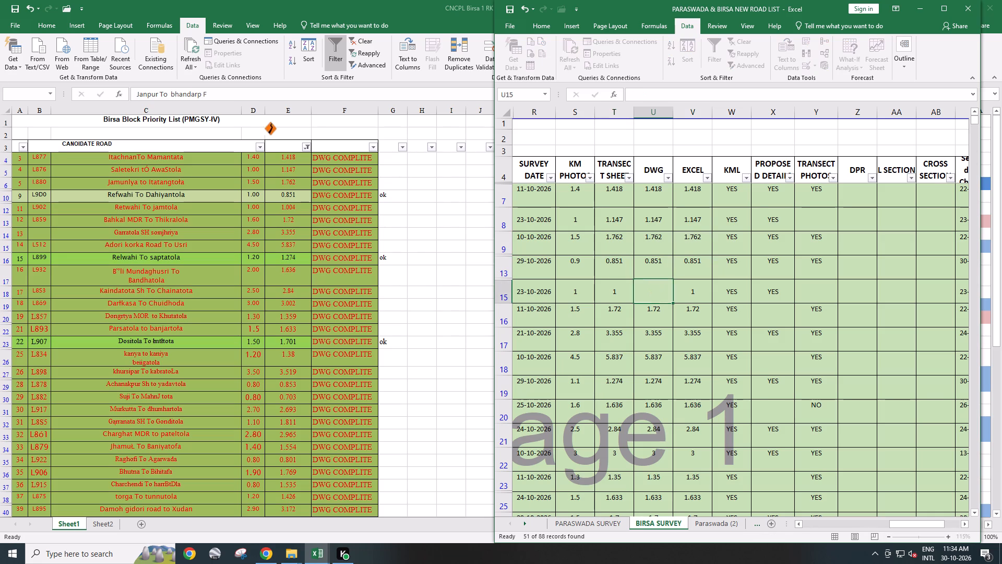
pyautogui.write('1.004')
pyautogui.press('Left')
pyautogui.press('Right')
pyautogui.hotkey('ctrl', 'c')
pyautogui.hotkey('shift', 'Right')
pyautogui.hotkey('shift', 'Right')
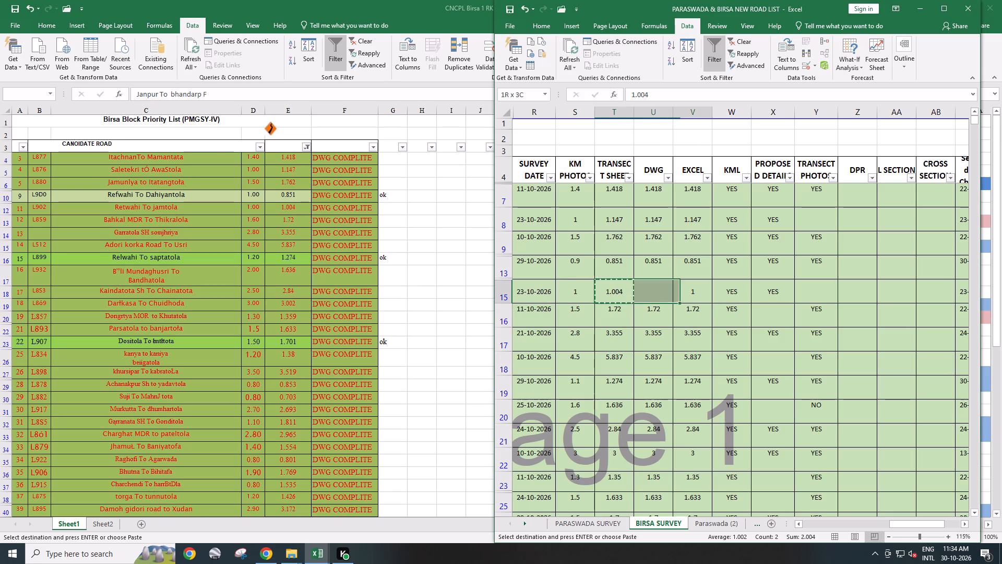
pyautogui.press('Return')
# Compare the BIRSA SURVEY lengths in rows 16 to 22 with the CNCPL Birsa 1 list.
pyautogui.press('Down')
pyautogui.press('Right')
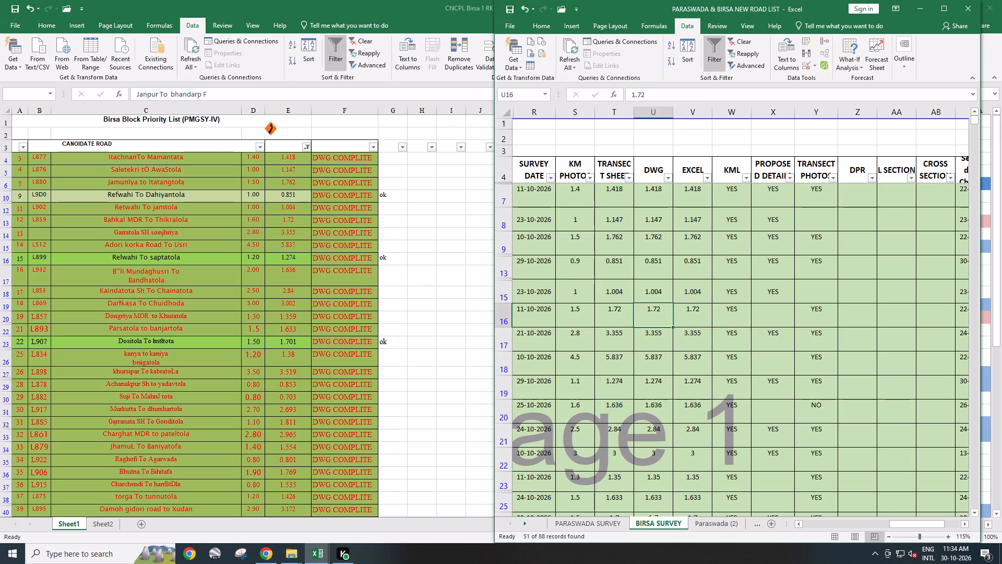
pyautogui.press('Return')
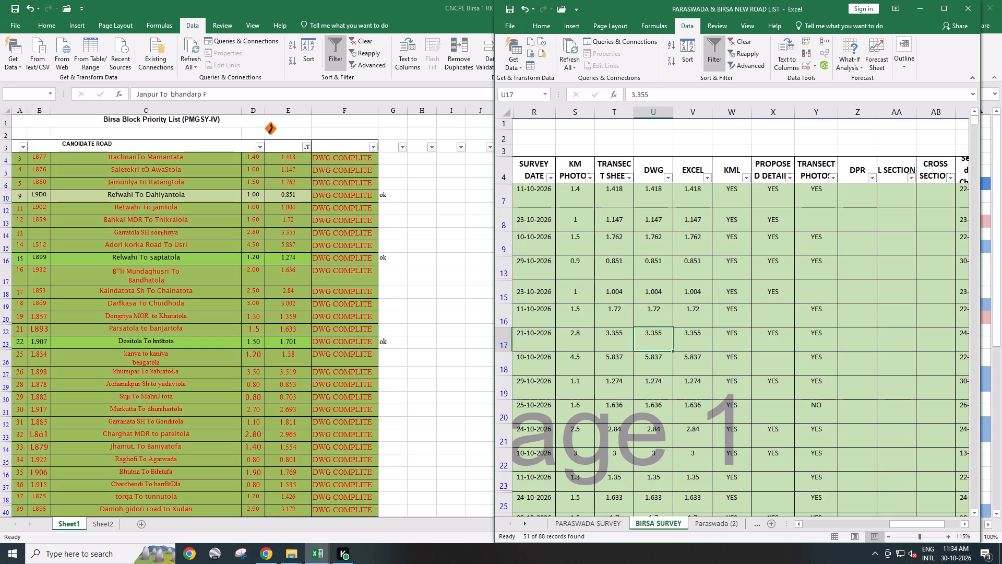
pyautogui.press('Return')
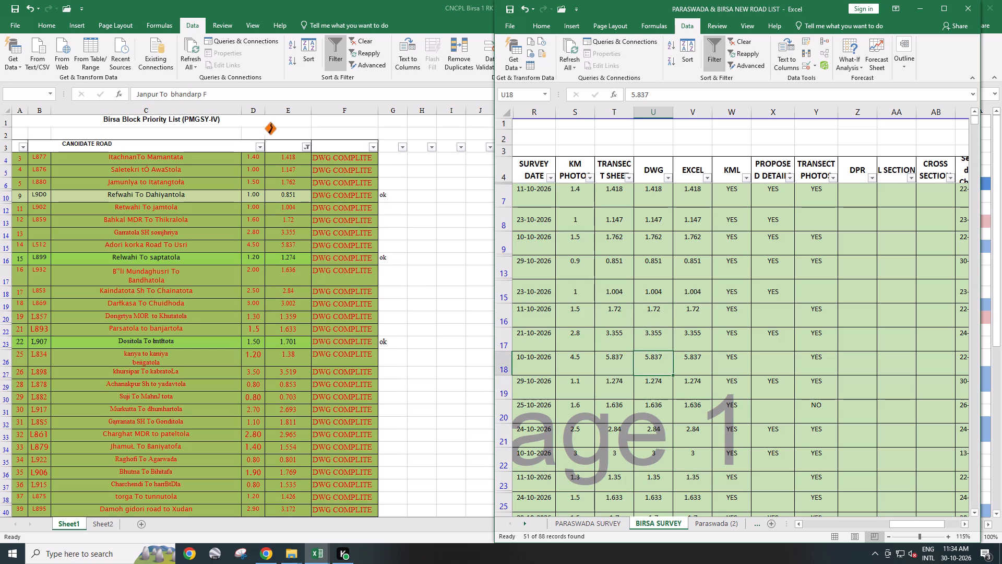
pyautogui.press('Return')
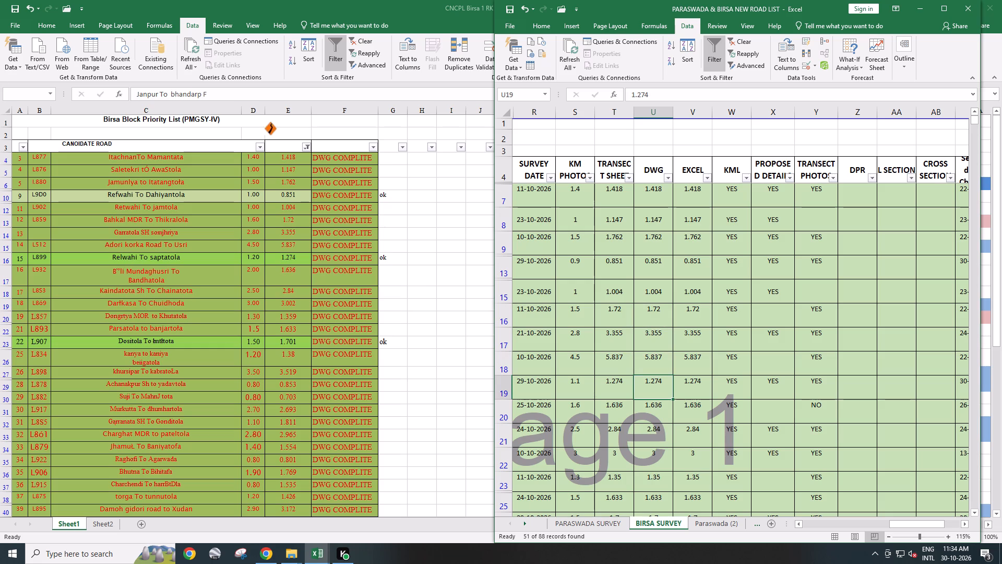
pyautogui.press('Return')
pyautogui.press('Return')
pyautogui.press('Return')
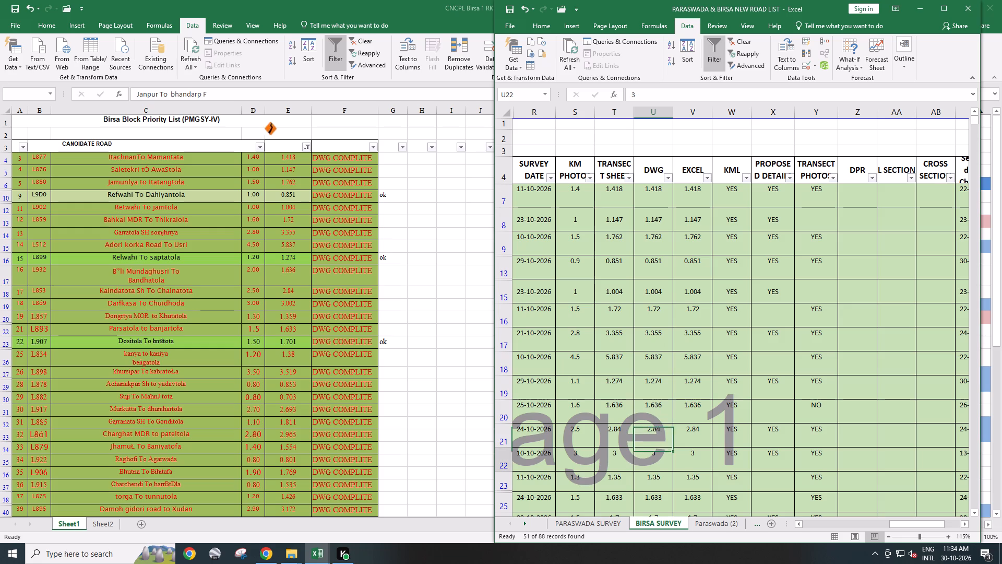
# Set the TRANSECT SHEET, DWG and EXCEL lengths in BIRSA SURVEY row 22, Darfkasa To Chuidhoda, to 3.002 and save the workbook.
pyautogui.press('Left')
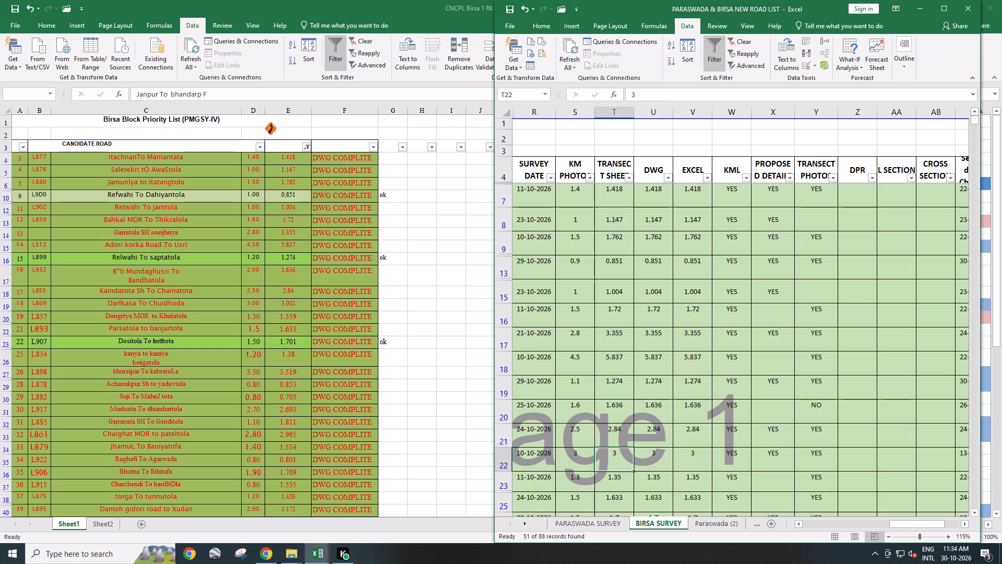
pyautogui.write('3.00')
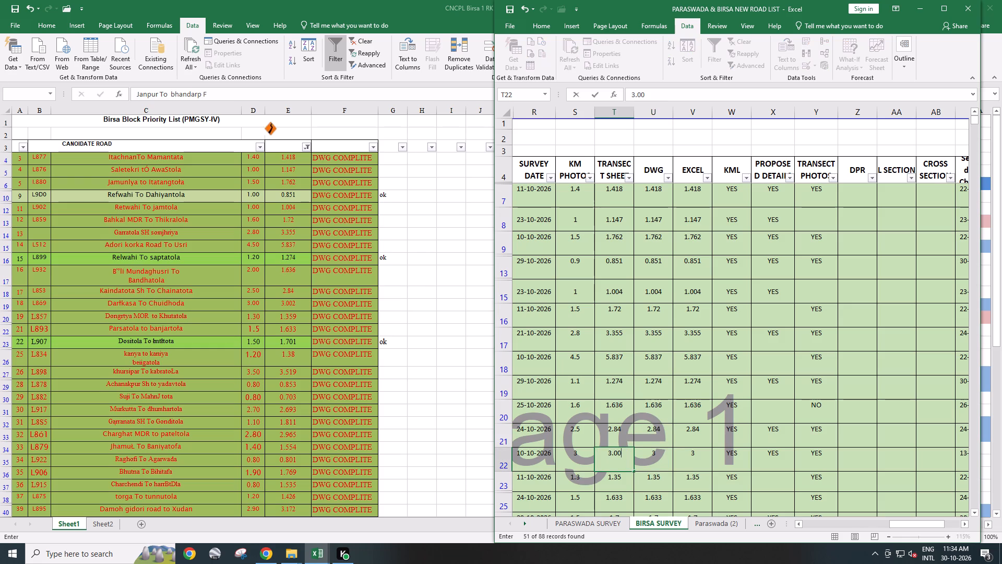
pyautogui.press('2')
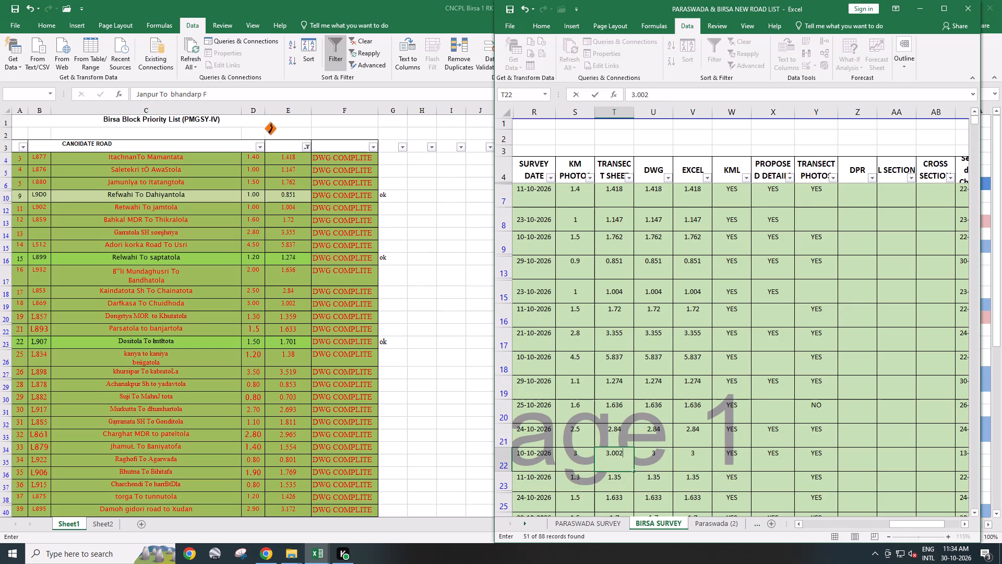
pyautogui.press('Right')
pyautogui.press('Left')
pyautogui.hotkey('ctrl', 'c')
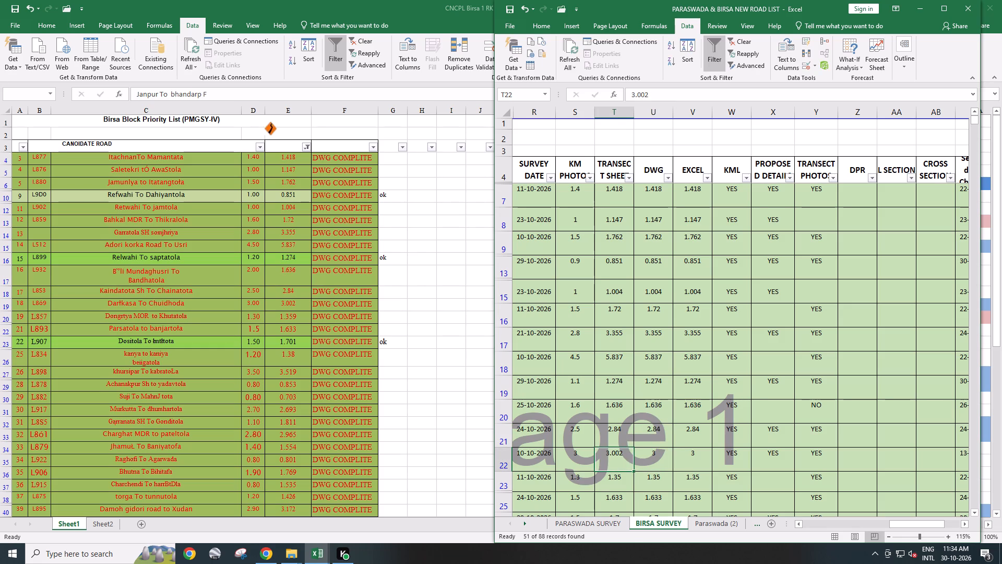
pyautogui.hotkey('shift', 'Right')
pyautogui.hotkey('shift', 'Right')
pyautogui.press('Return')
pyautogui.hotkey('ctrl', 's')
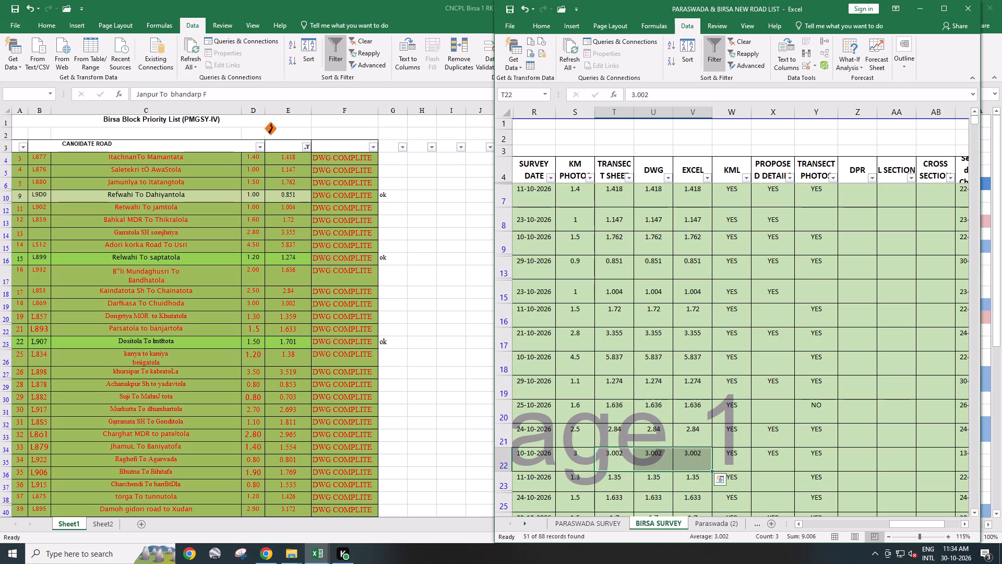
# Recheck the BIRSA SURVEY lengths in rows 15 to 25 against the CNCPL Birsa 1 list, road by road.
pyautogui.press('Right')
pyautogui.press('Right')
pyautogui.press('Down')
pyautogui.press('Left')
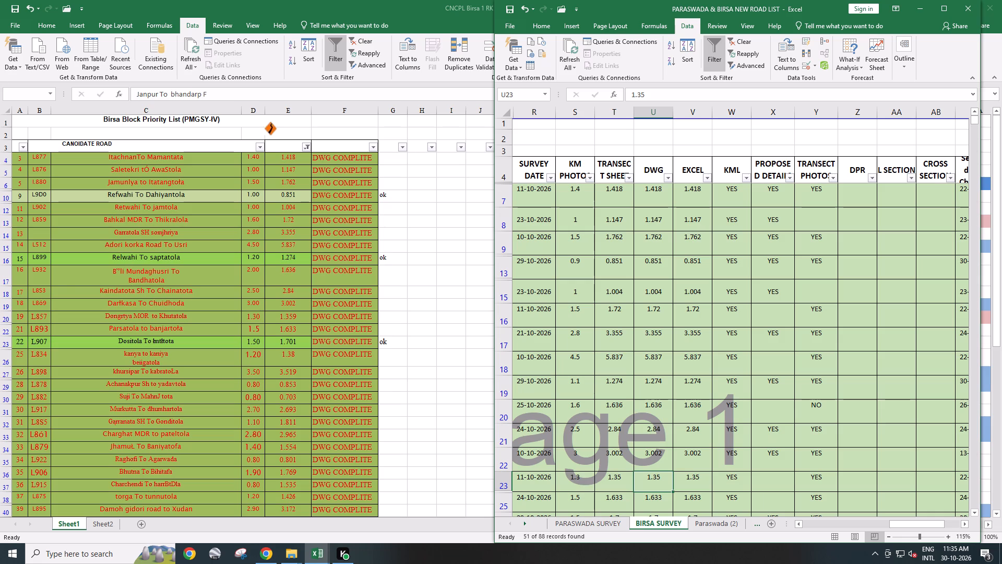
pyautogui.click(688, 309)
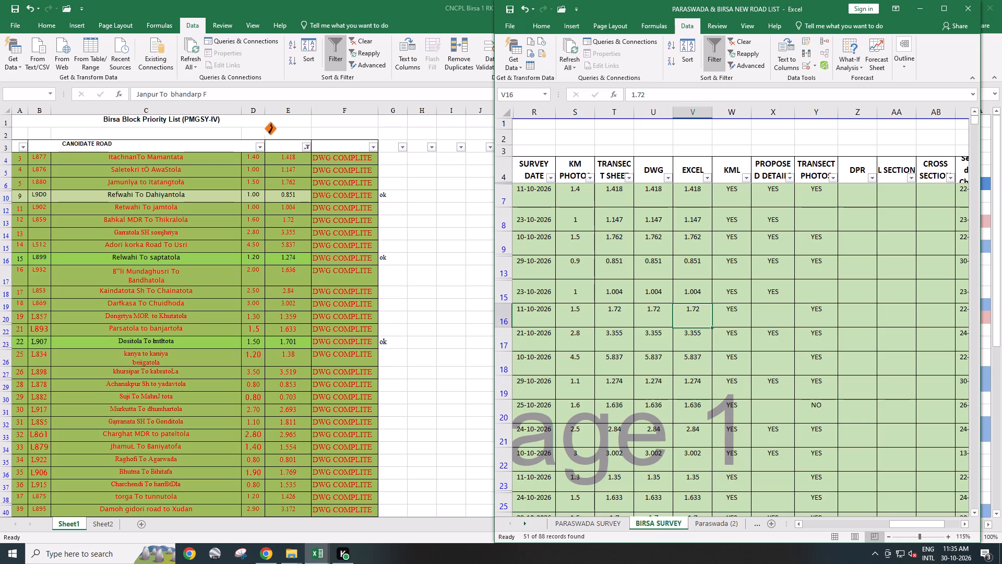
pyautogui.press('Up')
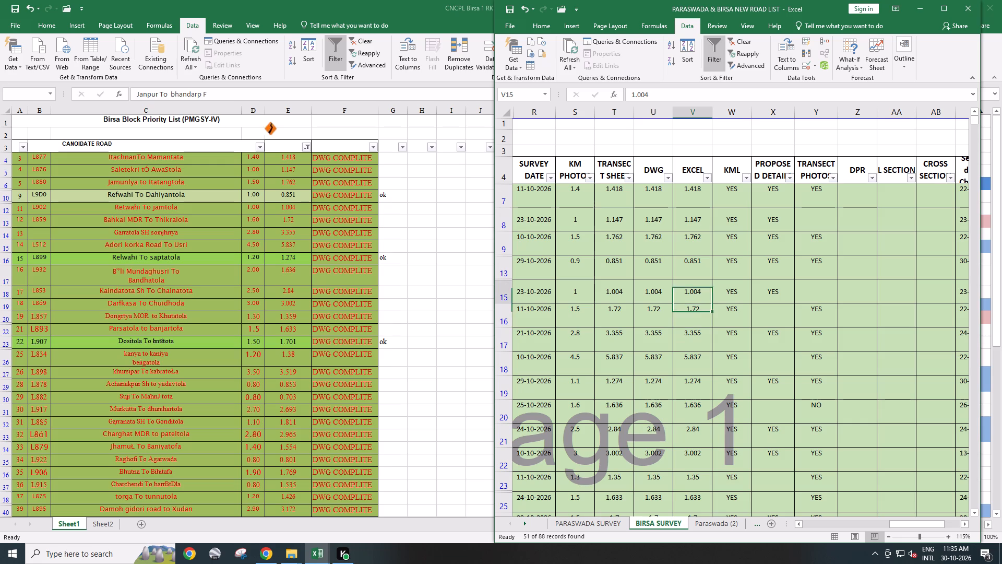
pyautogui.press('Return')
pyautogui.press('Return')
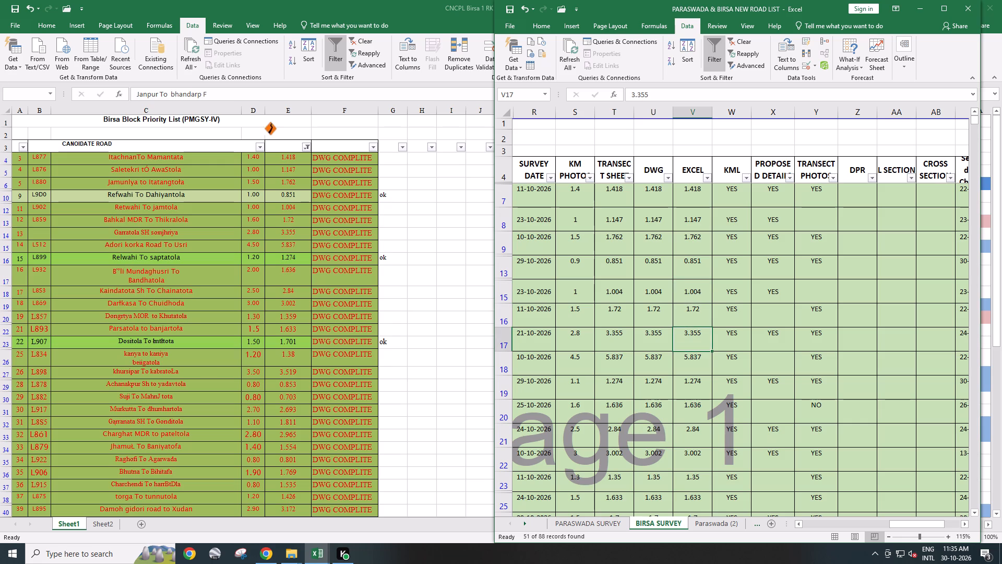
pyautogui.press('Return')
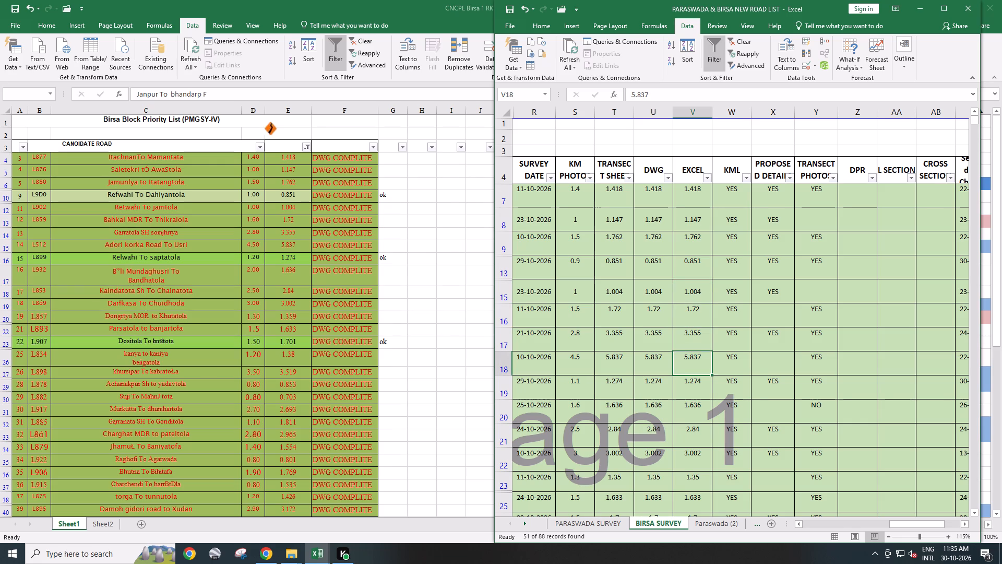
pyautogui.press('Return')
pyautogui.press('Return')
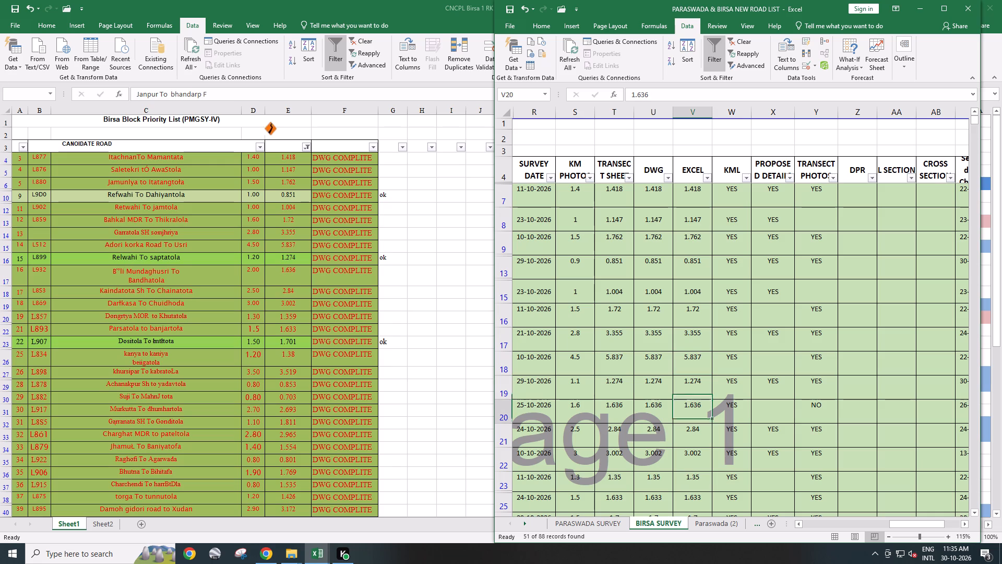
pyautogui.press('Return')
pyautogui.press('Return')
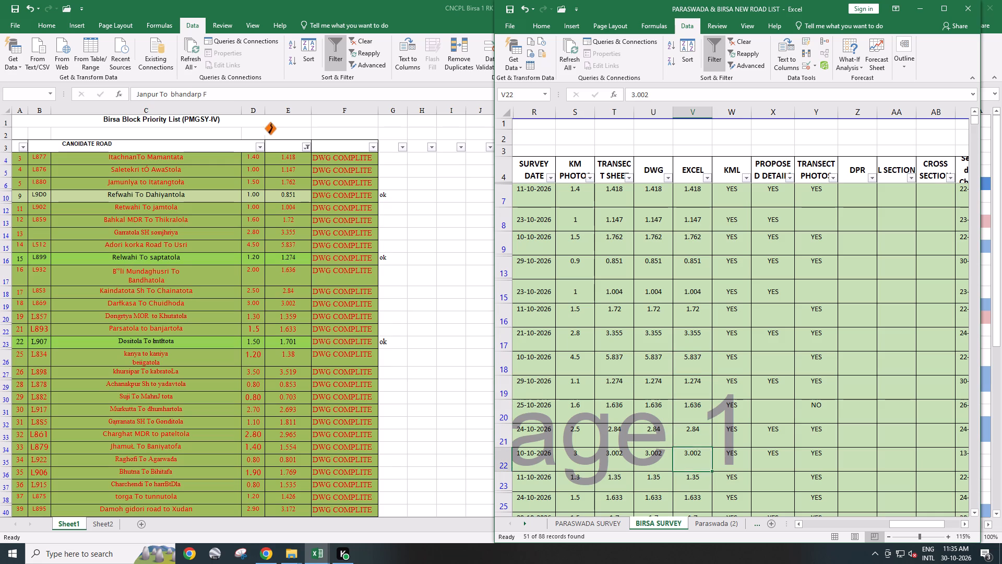
pyautogui.press('Return')
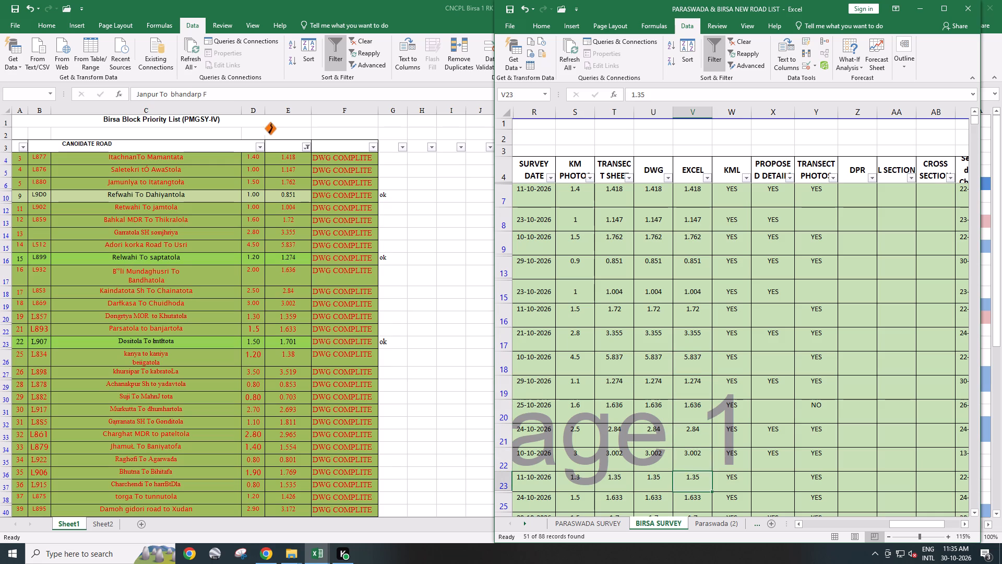
pyautogui.press('Down')
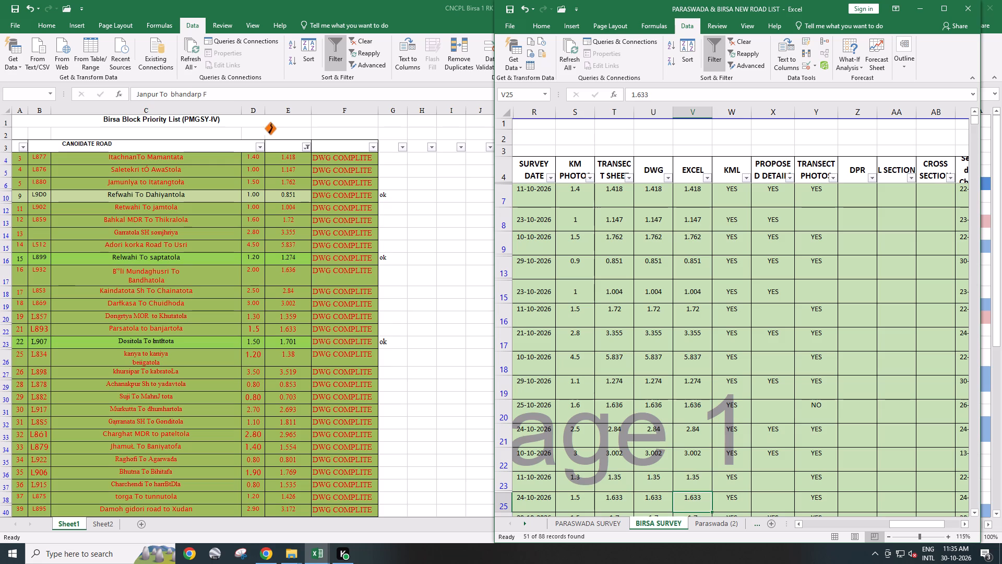
# Set the DWG length of road L857 in BIRSA SURVEY row 23 to 1.359.
pyautogui.press('Up')
pyautogui.press('Left')
pyautogui.write('1.359')
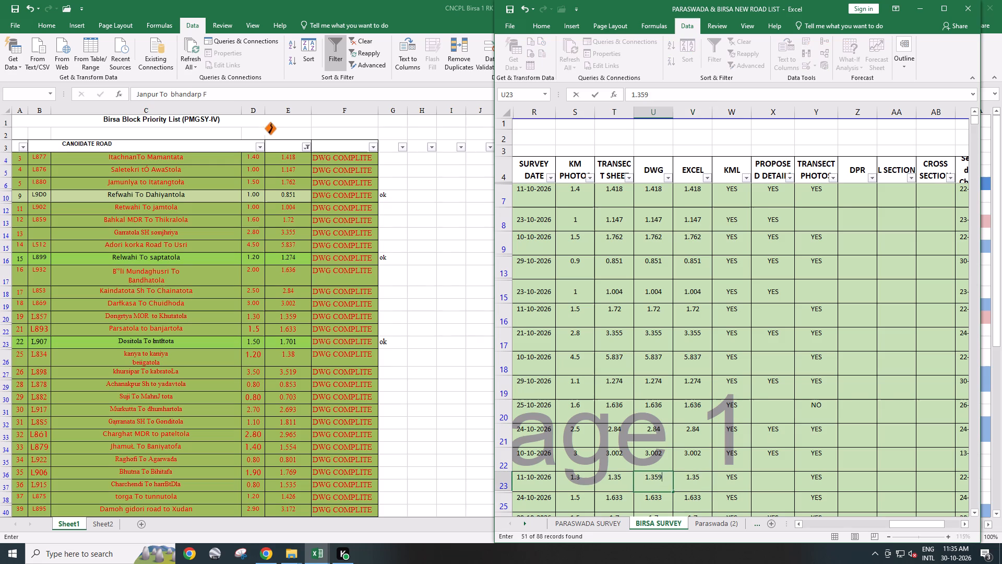
pyautogui.press('Right')
pyautogui.press('Left')
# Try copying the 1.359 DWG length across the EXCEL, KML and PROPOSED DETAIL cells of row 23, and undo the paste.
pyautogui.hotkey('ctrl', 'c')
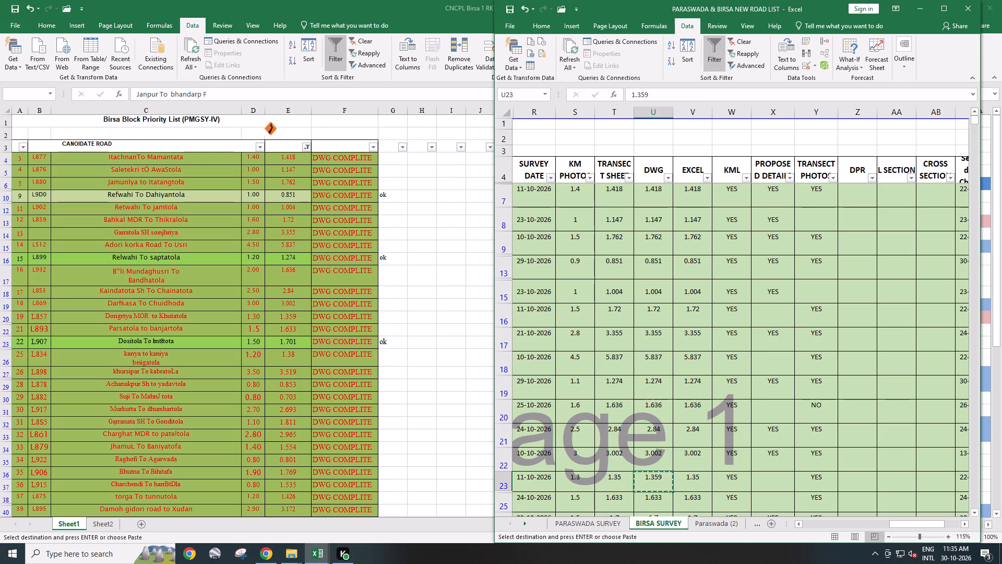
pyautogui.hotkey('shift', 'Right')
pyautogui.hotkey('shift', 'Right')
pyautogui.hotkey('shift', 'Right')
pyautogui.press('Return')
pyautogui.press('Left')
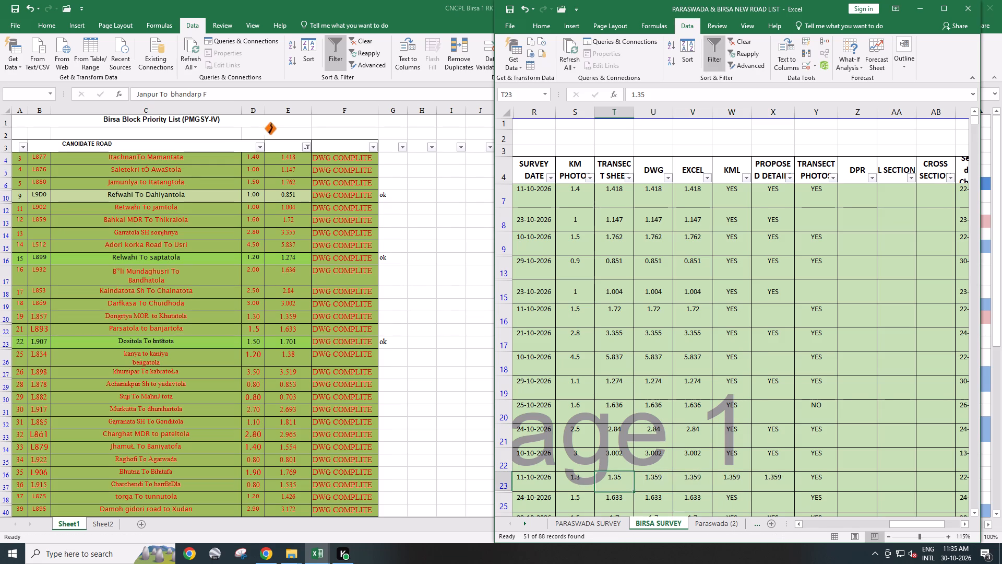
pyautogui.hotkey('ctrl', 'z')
# Copy row 23's DWG length of 1.359 into its TRANSECT SHEET and EXCEL cells, and save the workbook.
pyautogui.press('Left')
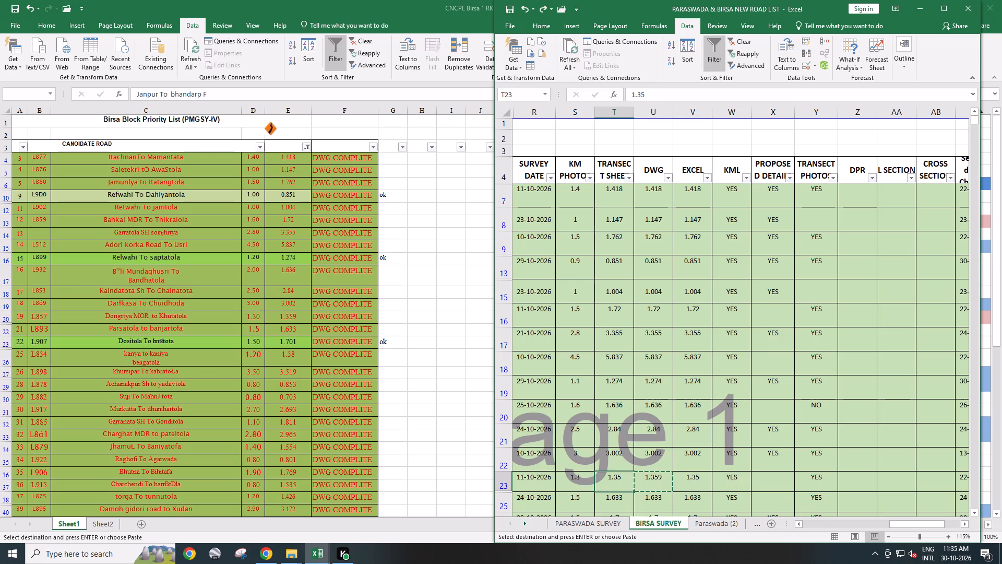
pyautogui.press('Left')
pyautogui.press('Right')
pyautogui.press('Right')
pyautogui.hotkey('ctrl', 'c')
pyautogui.press('Left')
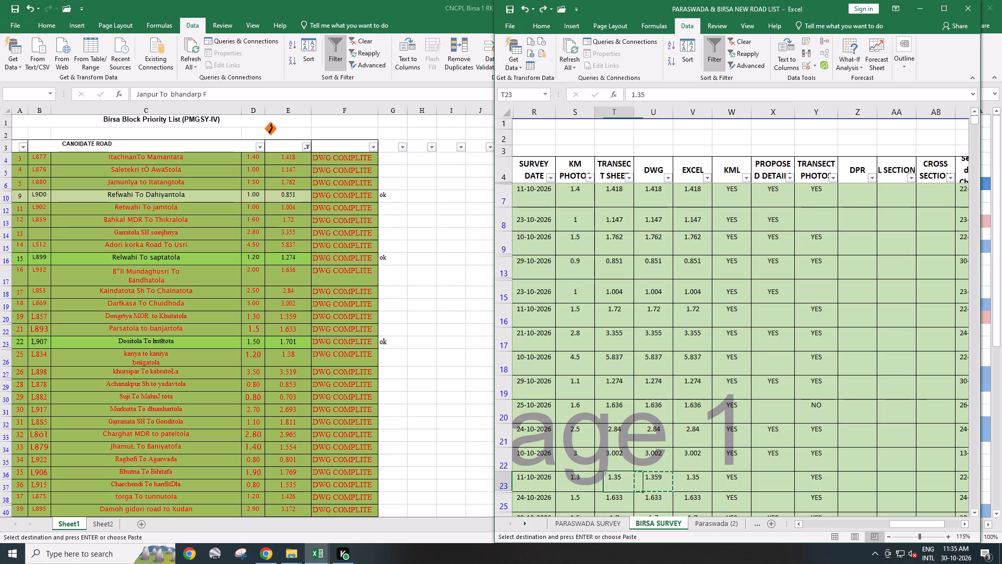
pyautogui.hotkey('shift', 'Right')
pyautogui.hotkey('shift', 'Right')
pyautogui.press('Return')
pyautogui.hotkey('ctrl', 's')
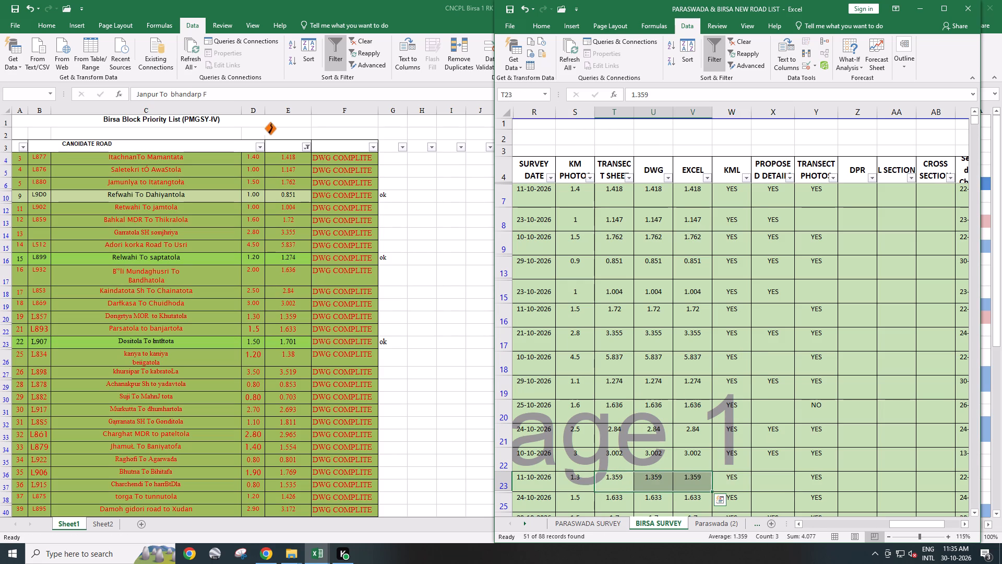
pyautogui.press('Down')
pyautogui.press('Right')
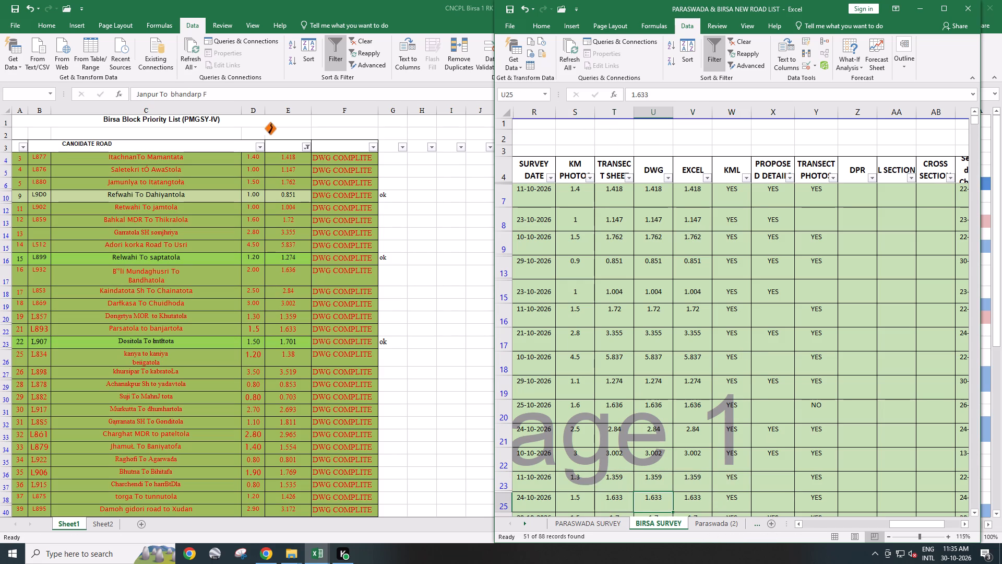
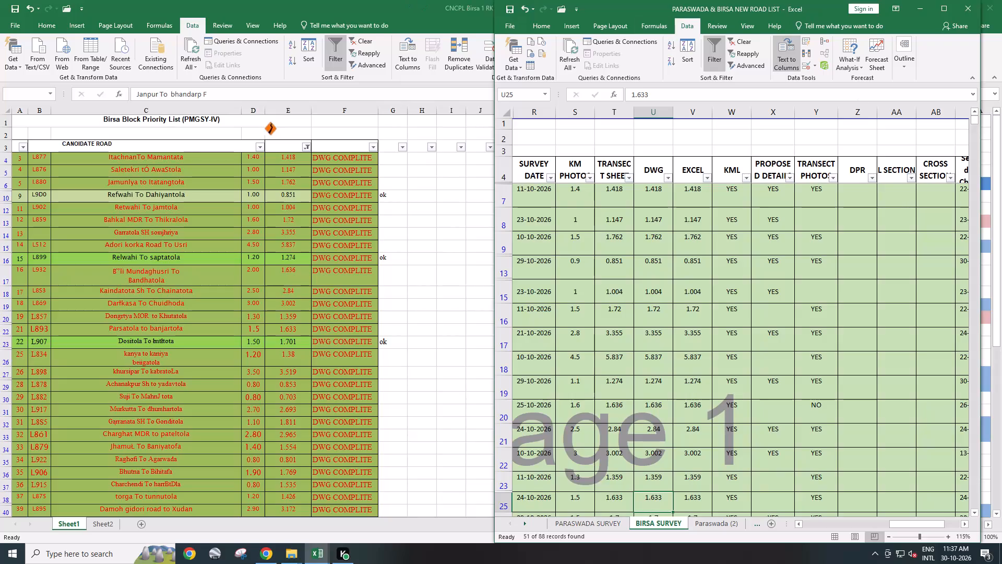
# Check the BIRSA SURVEY road lengths from row 26 onward against the CNCPL Birsa 1 list.
pyautogui.scroll(-2, 758, 416)
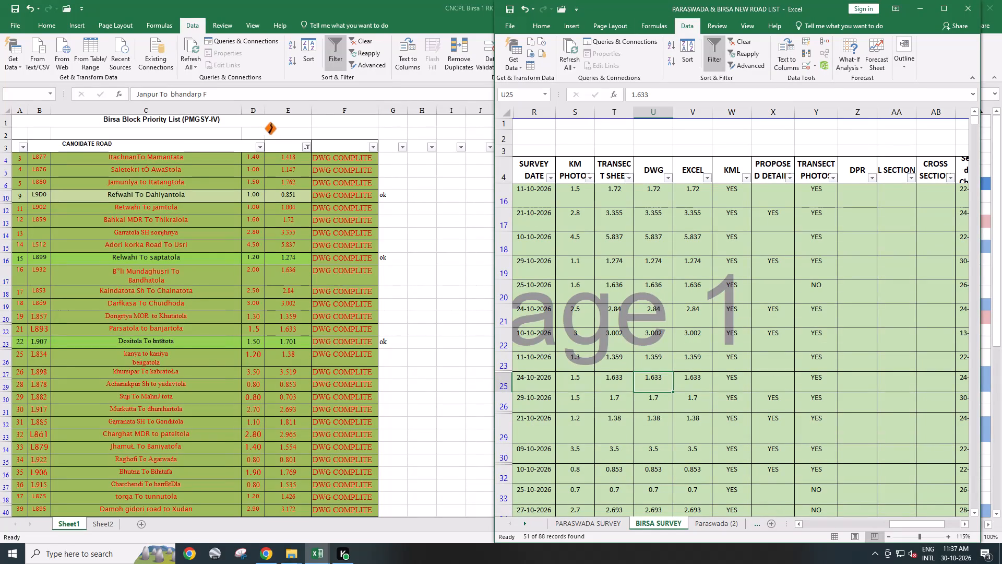
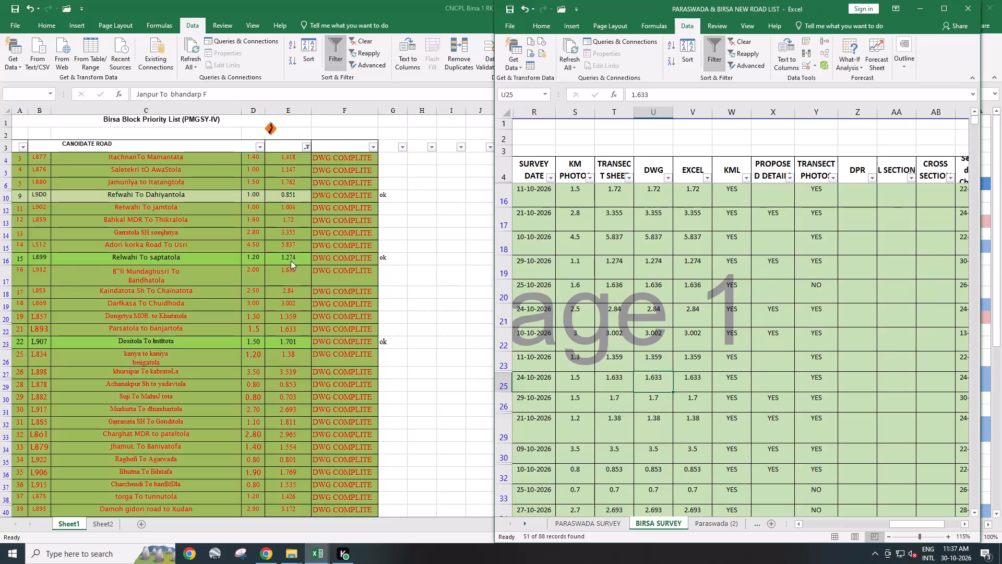
# Set row 26's TRANSECT SHEET, DWG and EXCEL lengths in BIRSA SURVEY to 1.701, per the CNCPL list, and save the workbook.
pyautogui.click(746, 362)
pyautogui.click(657, 382)
pyautogui.scroll(-2, 684, 386)
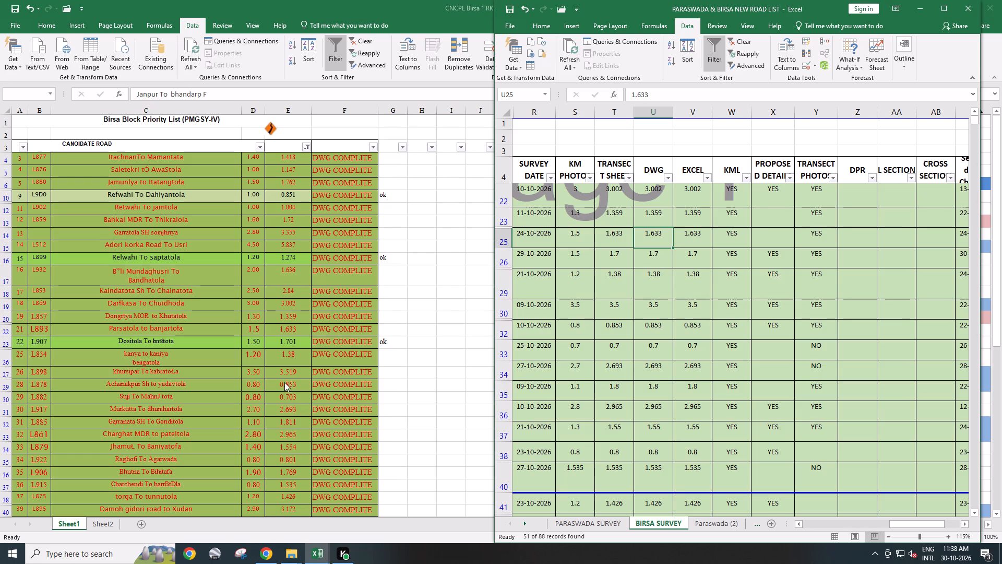
pyautogui.click(290, 338)
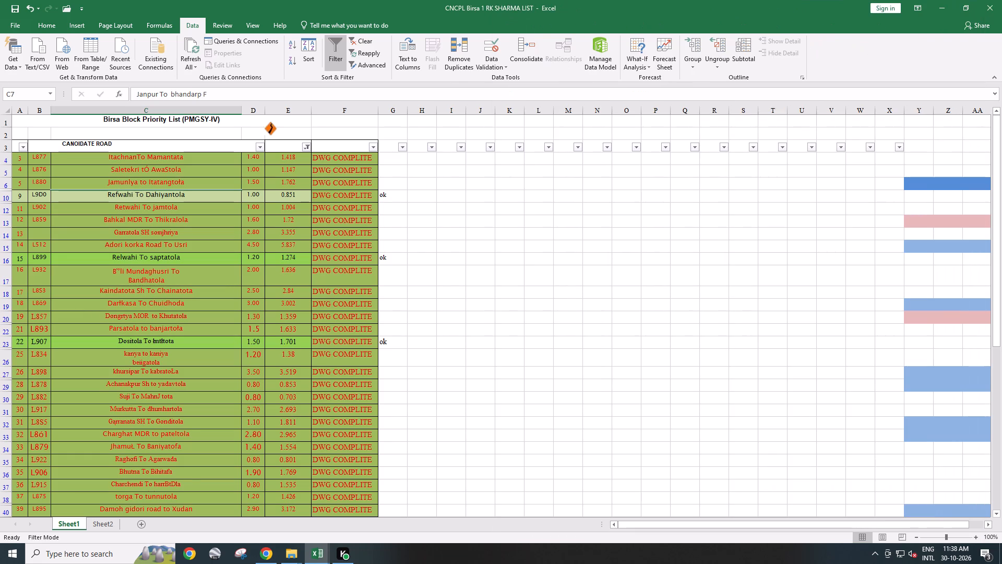
pyautogui.scroll(-6, 325, 343)
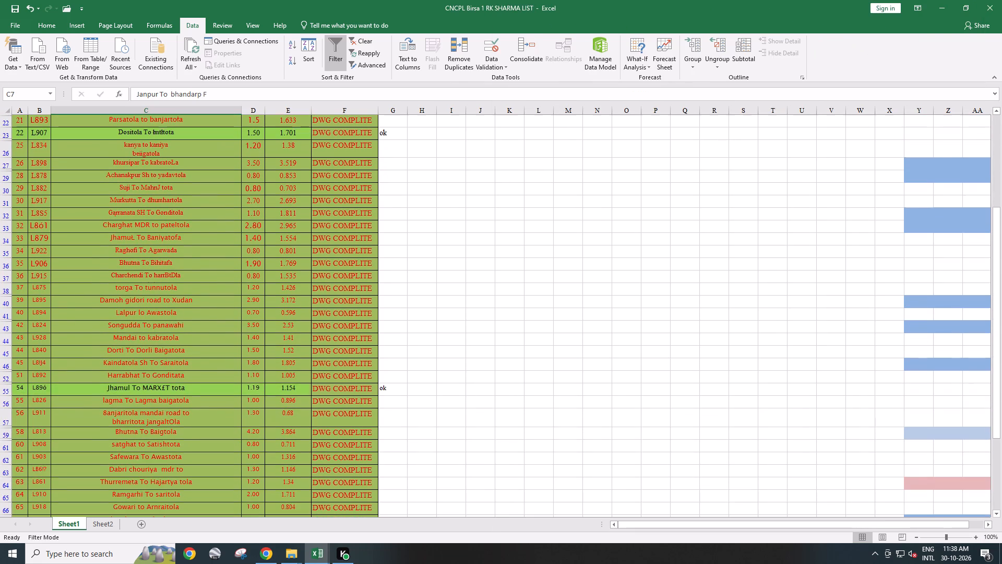
pyautogui.click(320, 550)
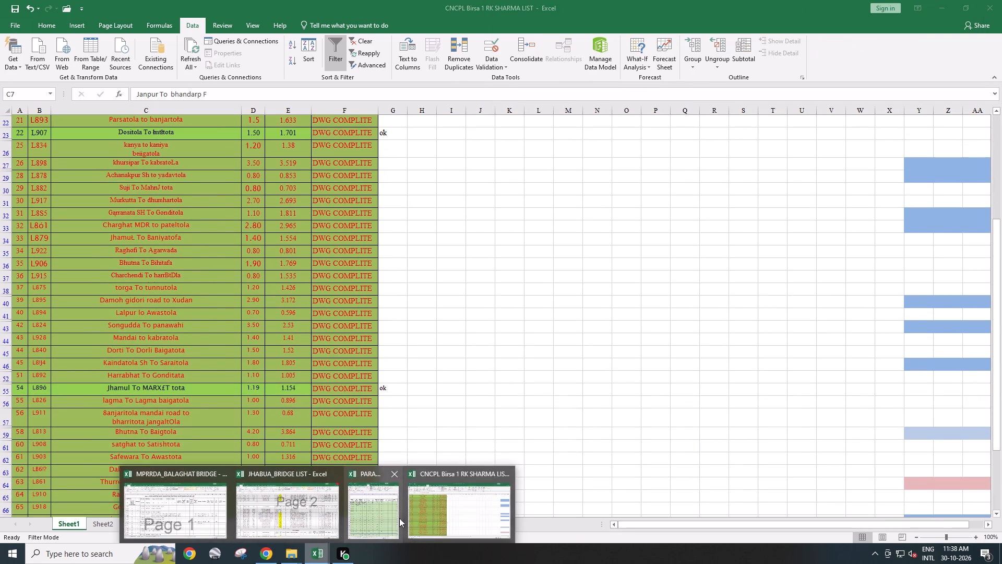
pyautogui.click(382, 513)
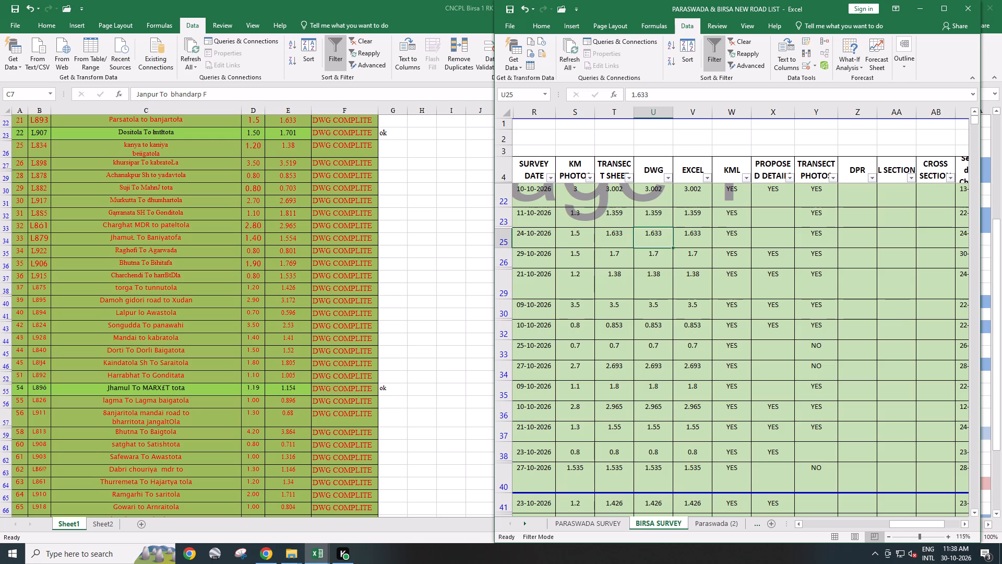
pyautogui.press('Return')
pyautogui.press('Left')
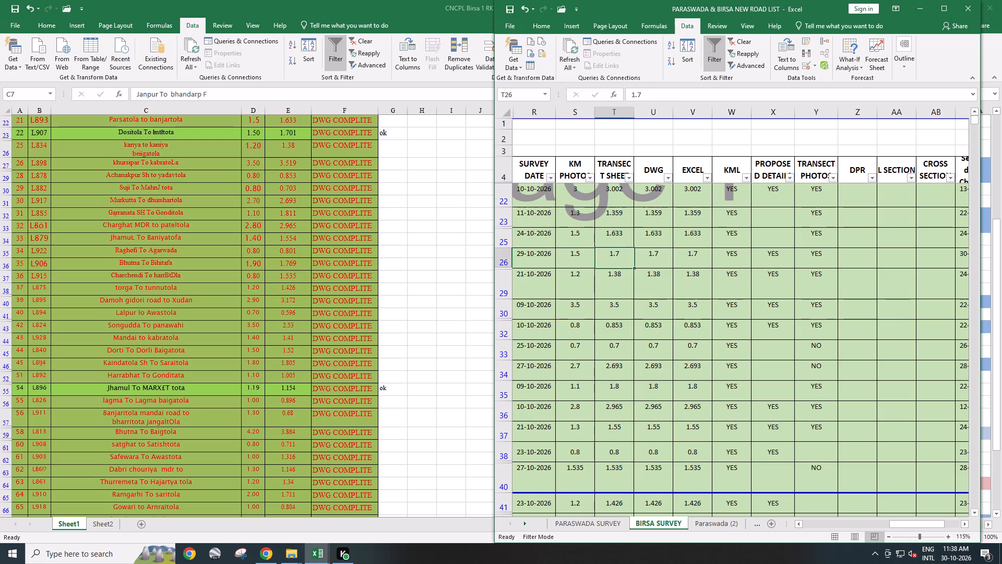
pyautogui.write('1.701')
pyautogui.press('Right')
pyautogui.press('Left')
pyautogui.hotkey('ctrl', 'c')
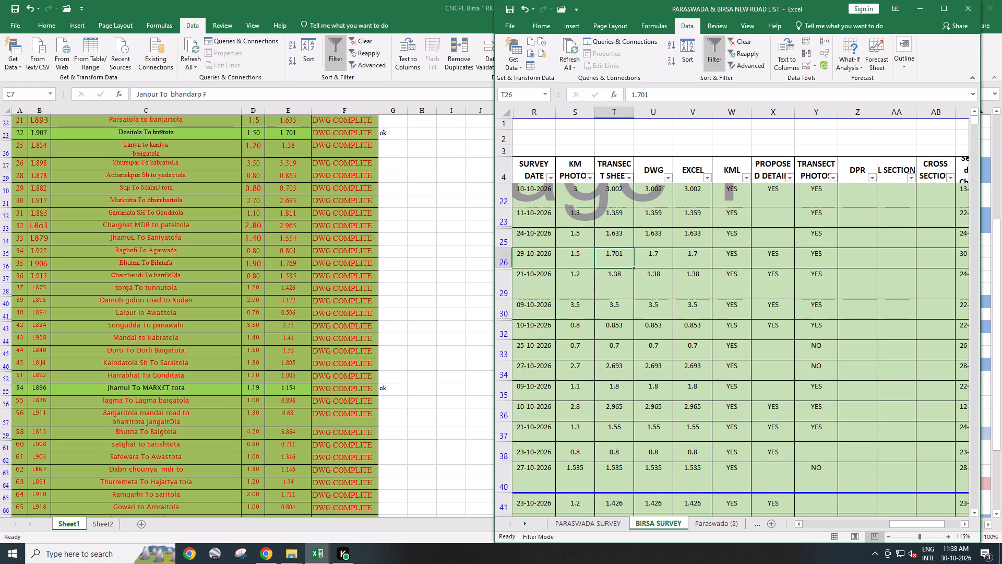
pyautogui.hotkey('shift', 'Right')
pyautogui.hotkey('shift', 'Right')
pyautogui.press('Return')
pyautogui.hotkey('ctrl', 's')
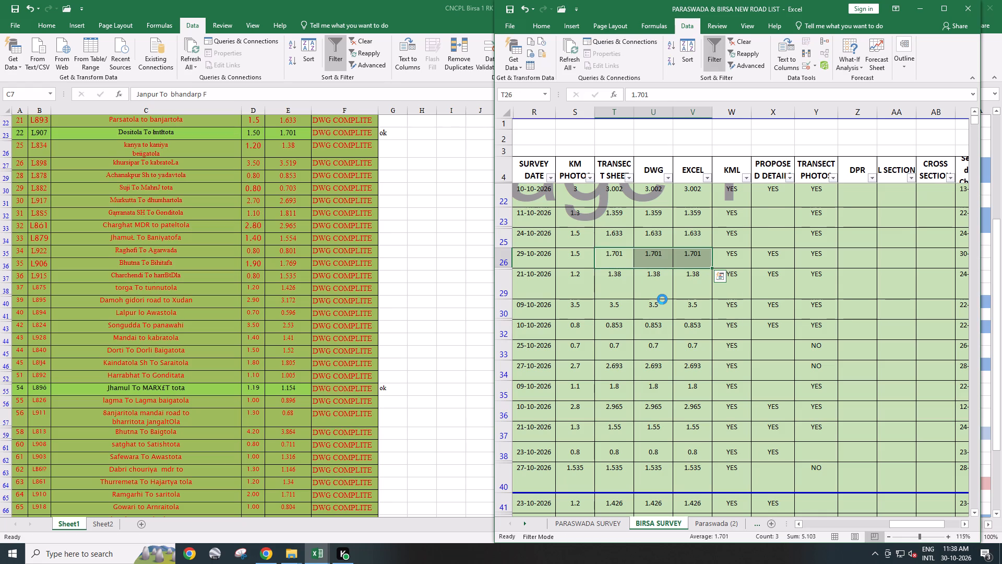
# Set the TRANSECT SHEET, DWG and EXCEL lengths of road L898 in row 30 to 3.519.
pyautogui.press('Down')
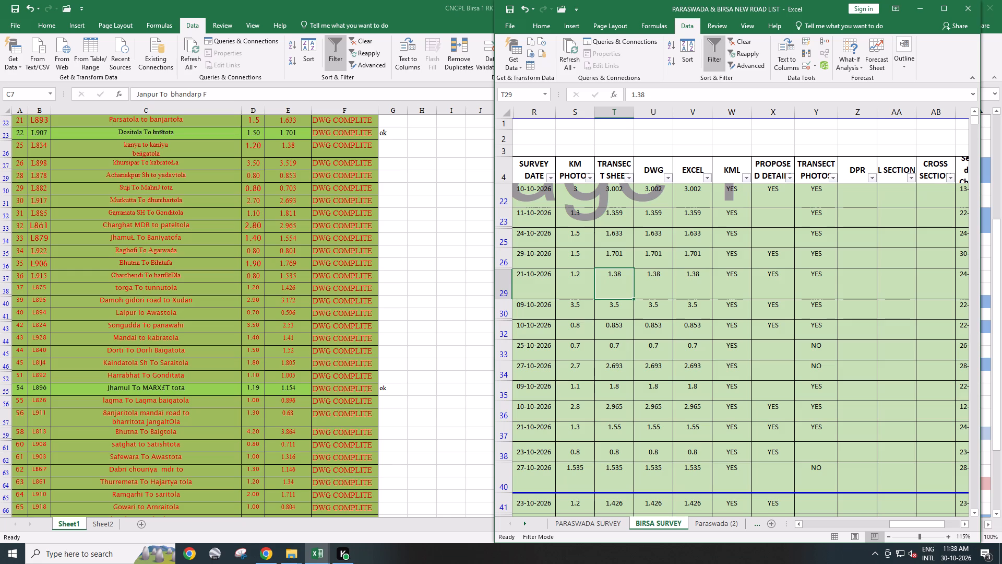
pyautogui.press('Down')
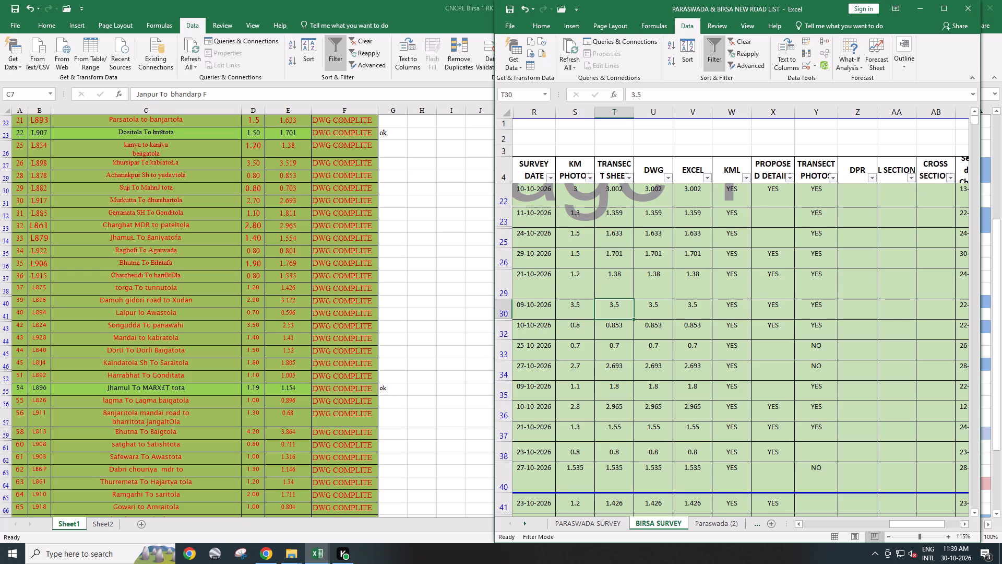
pyautogui.write('3.519')
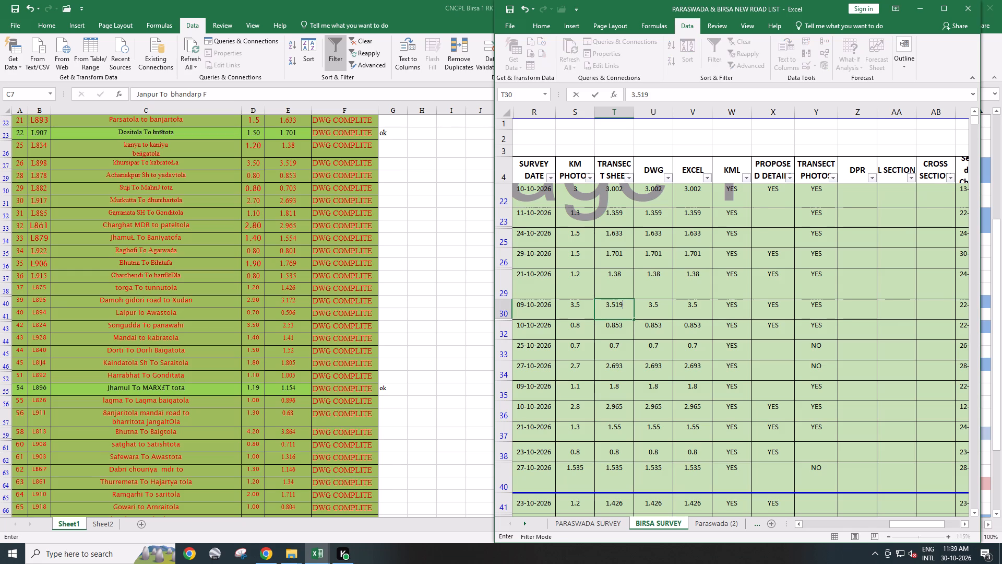
pyautogui.press('Left')
pyautogui.press('Right')
pyautogui.hotkey('ctrl', 'c')
pyautogui.hotkey('shift', 'Right')
pyautogui.hotkey('shift', 'Right')
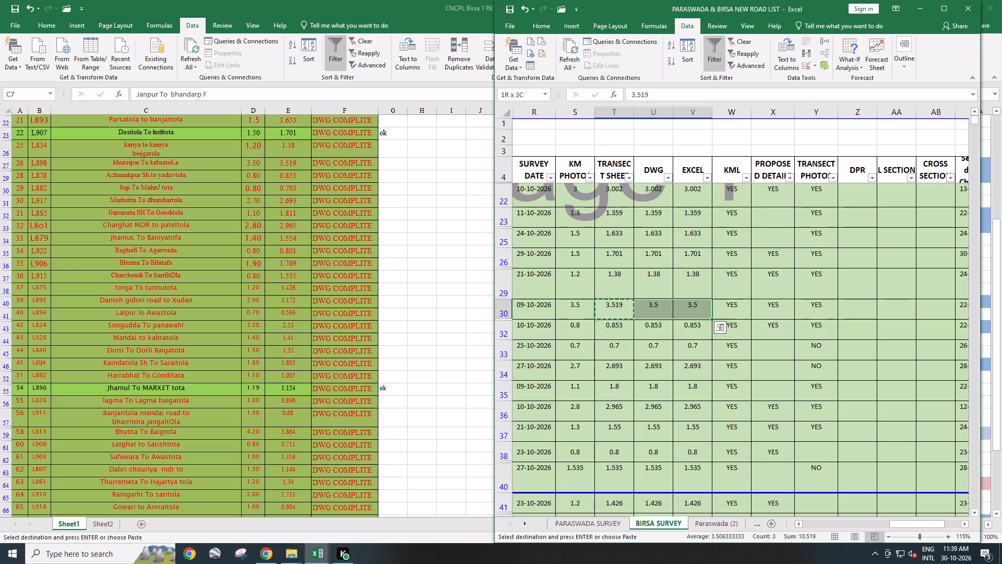
pyautogui.press('Return')
pyautogui.press('Return')
# Set the TRANSECT SHEET, DWG and EXCEL lengths of road L882 in row 33 to 0.703.
pyautogui.press('Down')
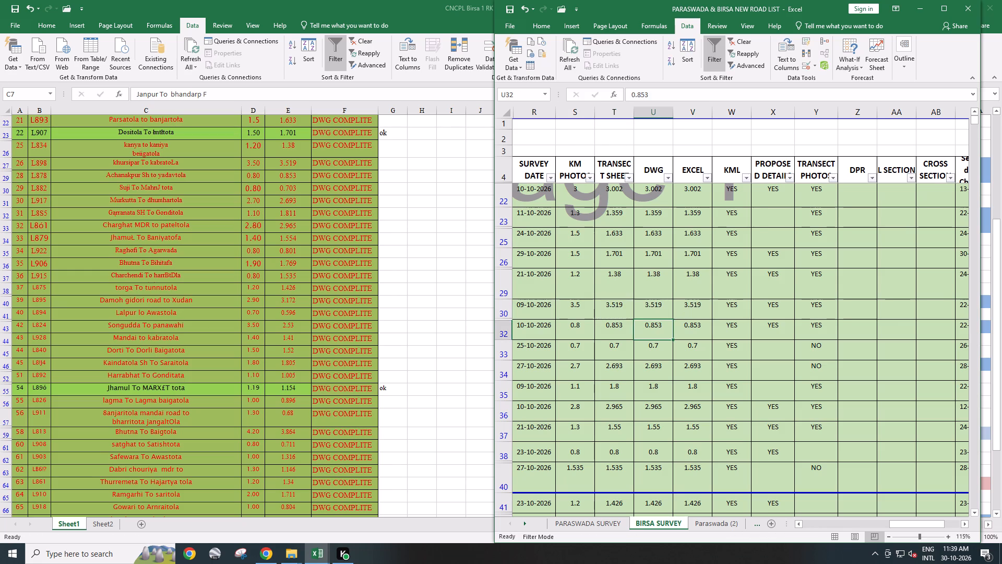
pyautogui.press('Return')
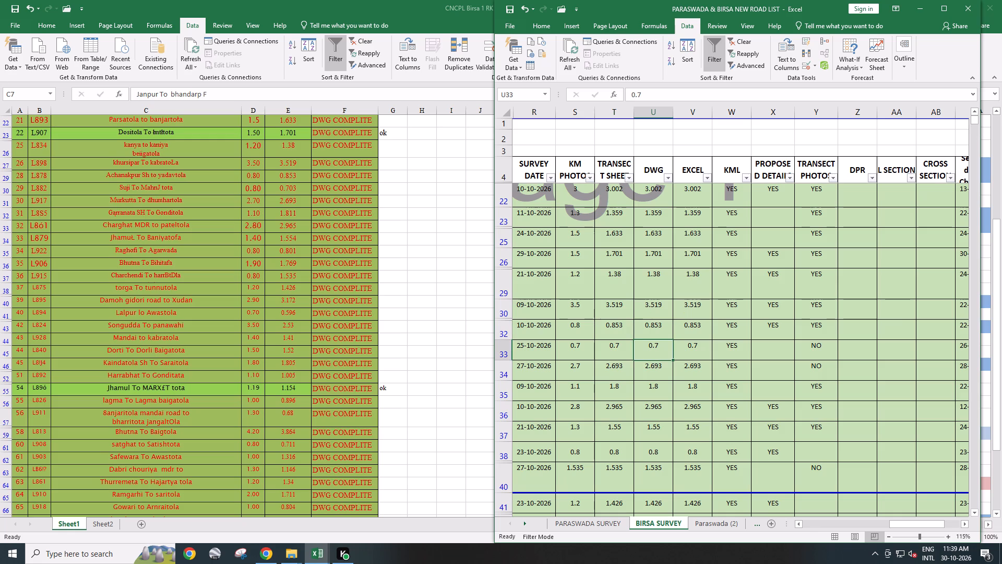
pyautogui.press('Left')
pyautogui.write('0.7')
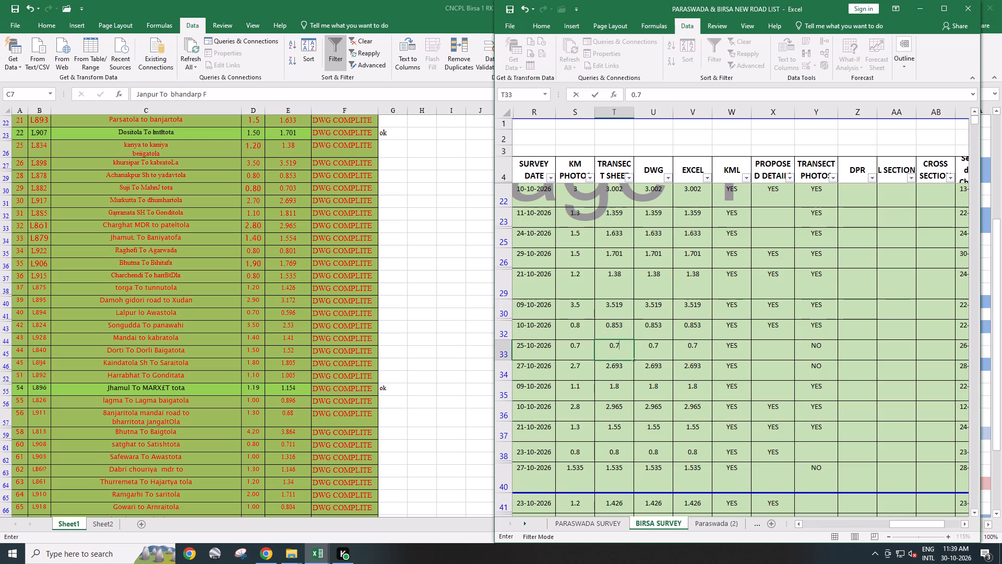
pyautogui.press('0')
pyautogui.press('3')
pyautogui.press('Left')
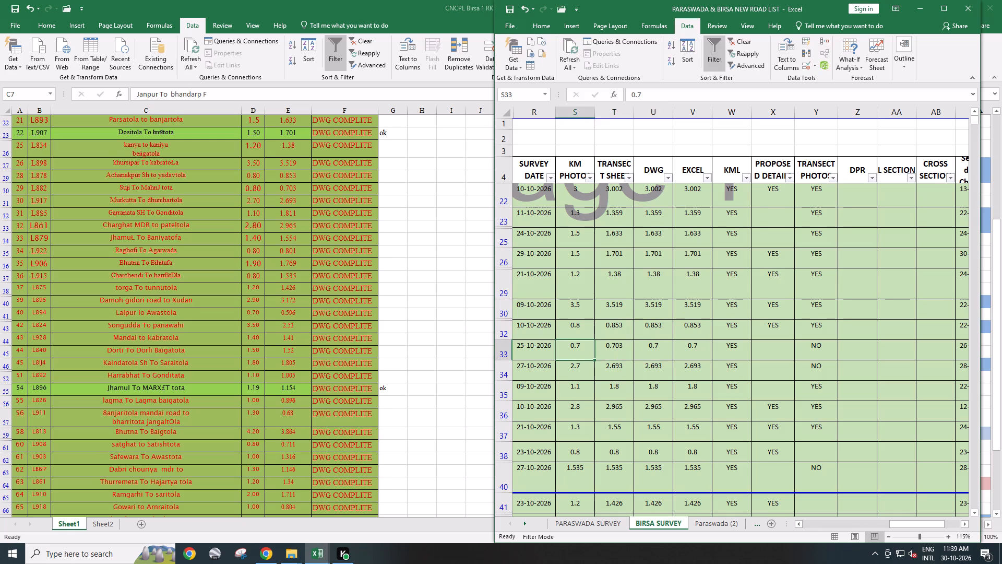
pyautogui.press('Right')
pyautogui.hotkey('ctrl', 'c')
pyautogui.hotkey('shift', 'Right')
pyautogui.hotkey('shift', 'Right')
pyautogui.press('Return')
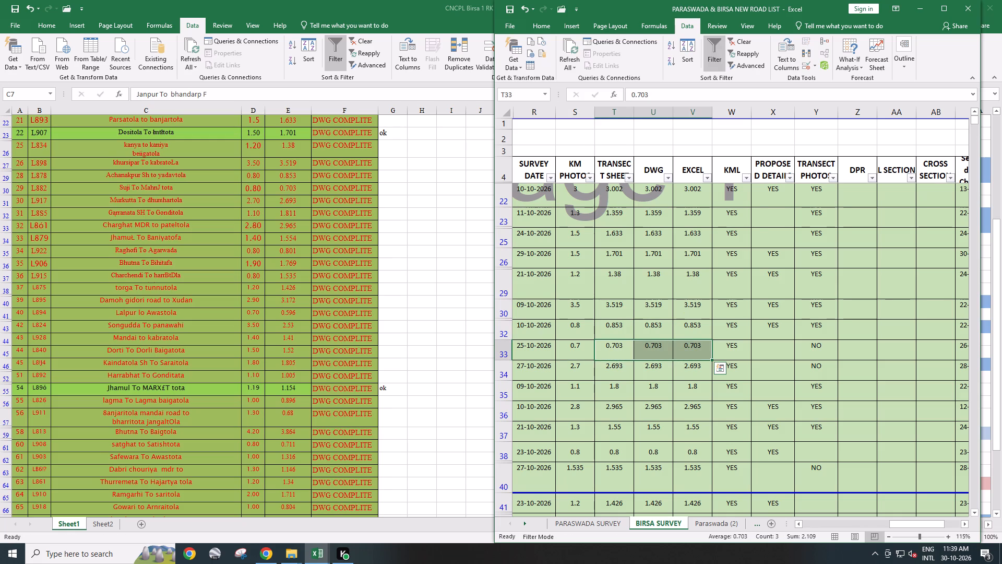
# Set the TRANSECT SHEET, DWG and EXCEL lengths of the Garranata SH To Gonditola road in row 35 to 1.811.
pyautogui.press('Down')
pyautogui.press('Right')
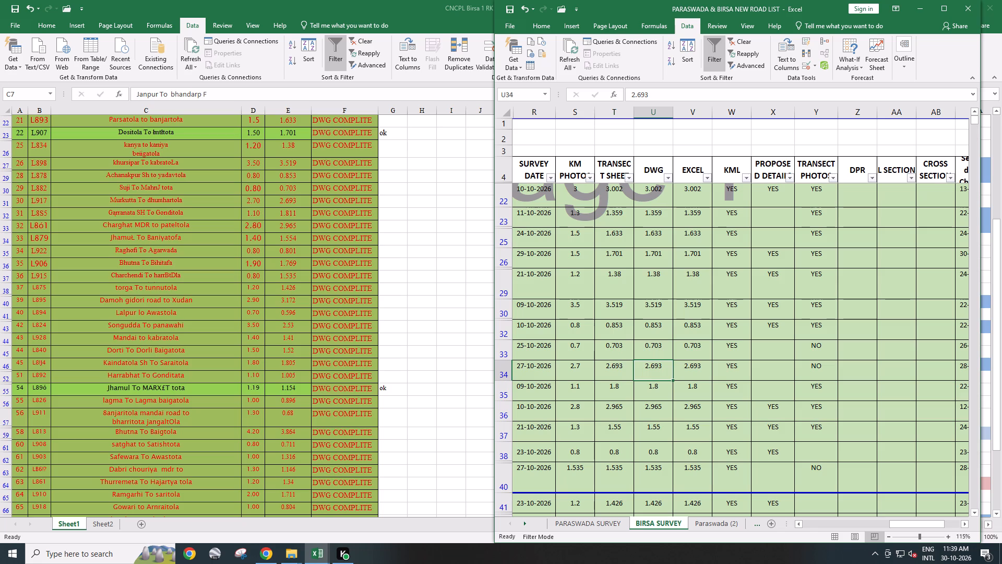
pyautogui.press('Return')
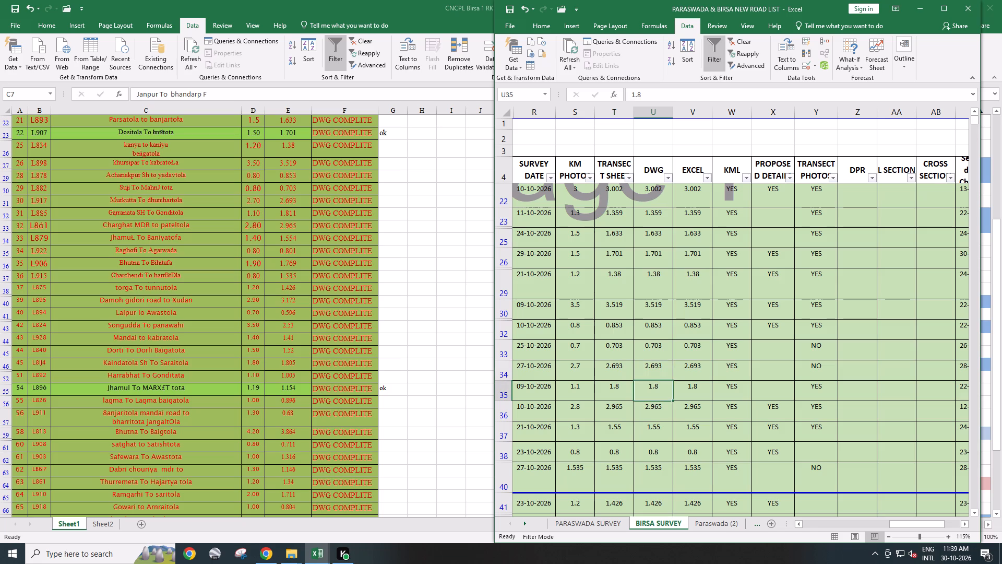
pyautogui.press('Left')
pyautogui.write('1.811')
pyautogui.press('Right')
pyautogui.press('Left')
pyautogui.hotkey('ctrl', 'c')
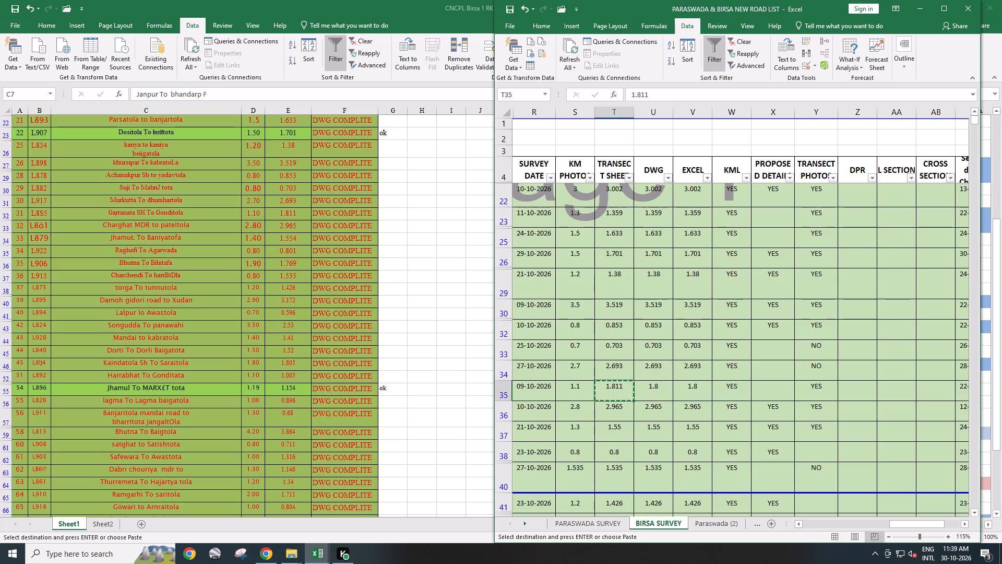
pyautogui.hotkey('shift', 'Right')
pyautogui.hotkey('shift', 'Right')
pyautogui.press('Return')
# Set the TRANSECT SHEET, DWG and EXCEL lengths of road L879 in row 37 to 1.554.
pyautogui.press('Down')
pyautogui.press('Right')
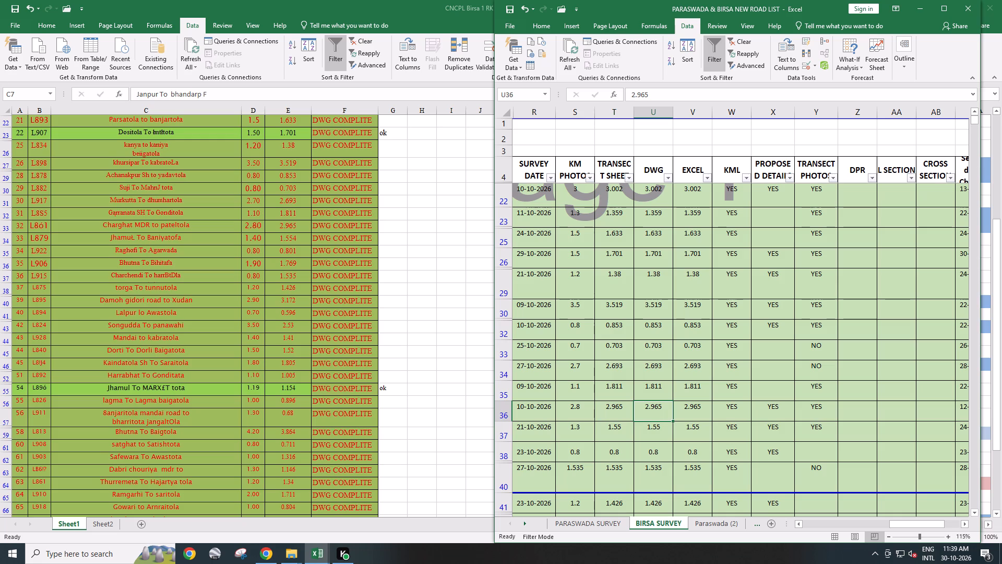
pyautogui.press('Return')
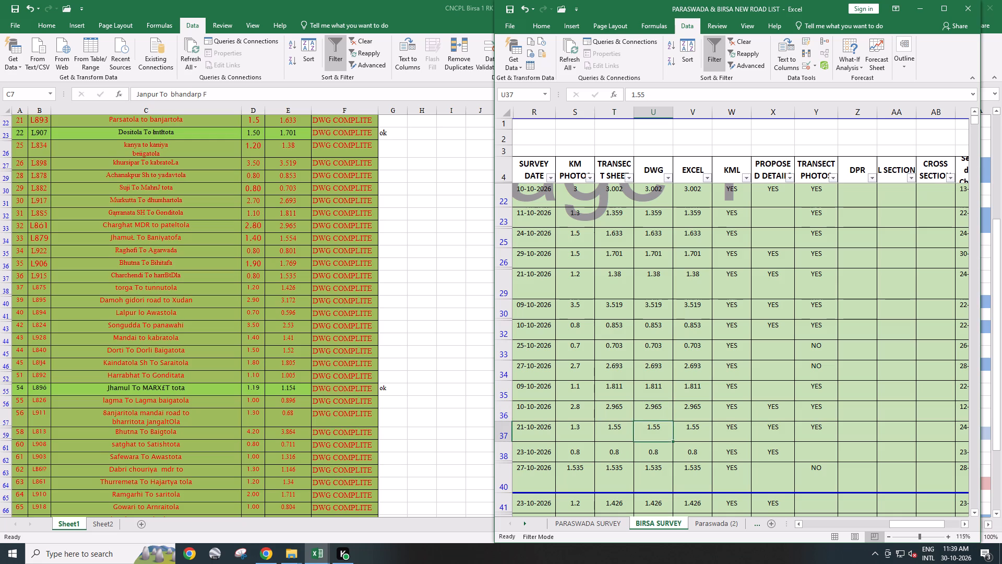
pyautogui.press('Left')
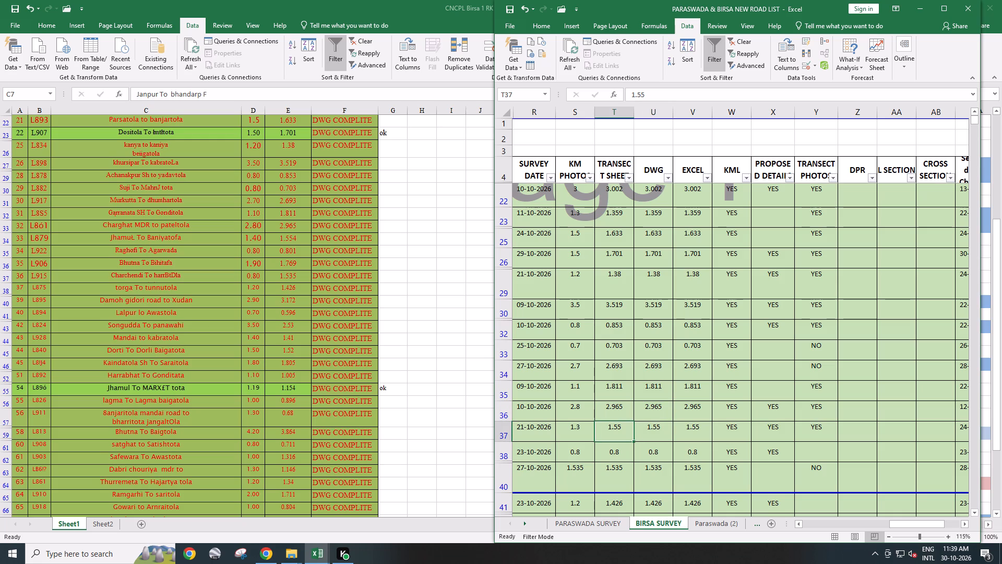
pyautogui.write('1.554')
pyautogui.press('Right')
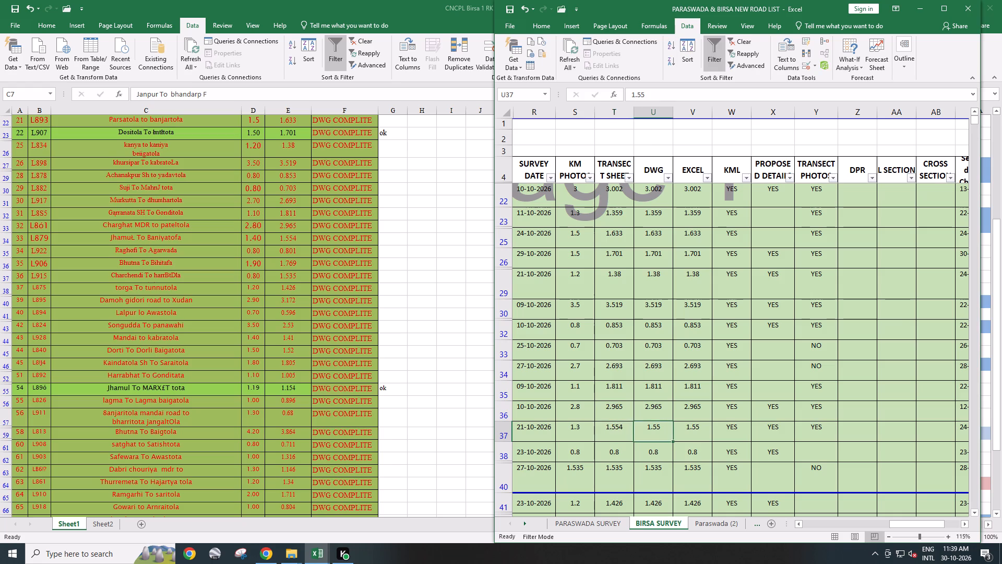
pyautogui.press('Left')
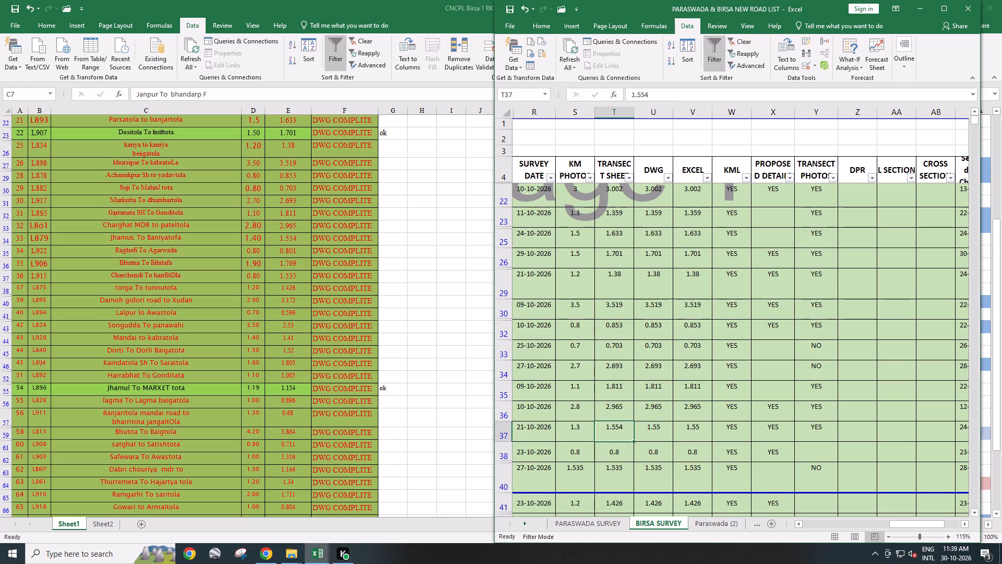
pyautogui.hotkey('ctrl', 'c')
pyautogui.press('Right')
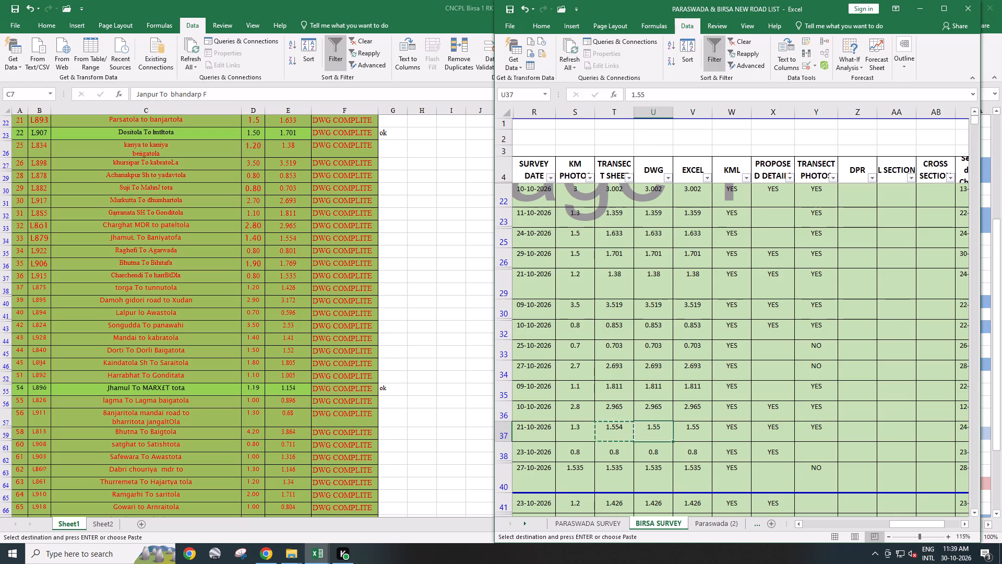
pyautogui.hotkey('shift', 'Right')
pyautogui.press('Return')
# Set the TRANSECT SHEET, DWG and EXCEL lengths of road L922 in row 38 to 0.801.
pyautogui.press('Left')
pyautogui.press('Down')
pyautogui.press('Right')
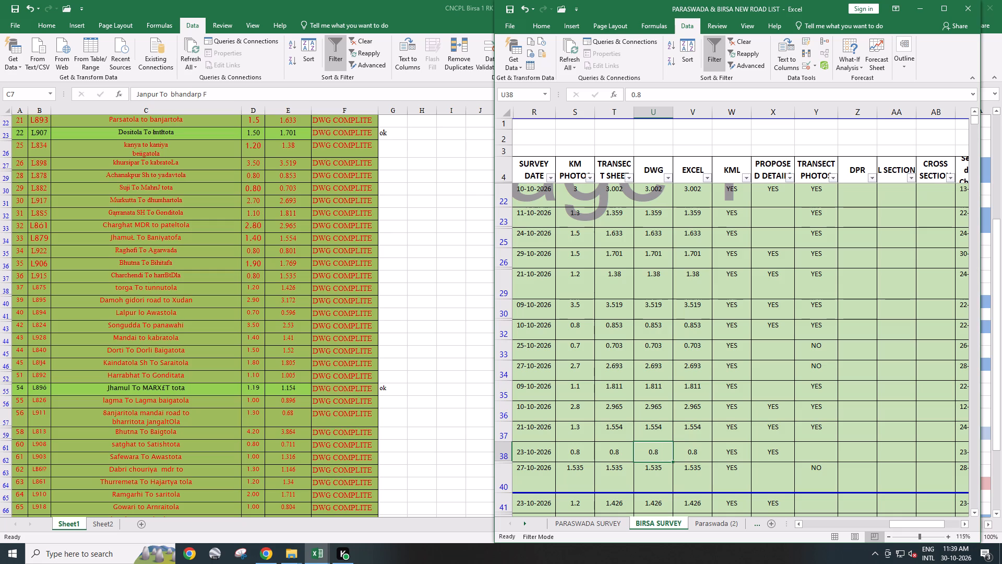
pyautogui.write('0.8')
pyautogui.write('01')
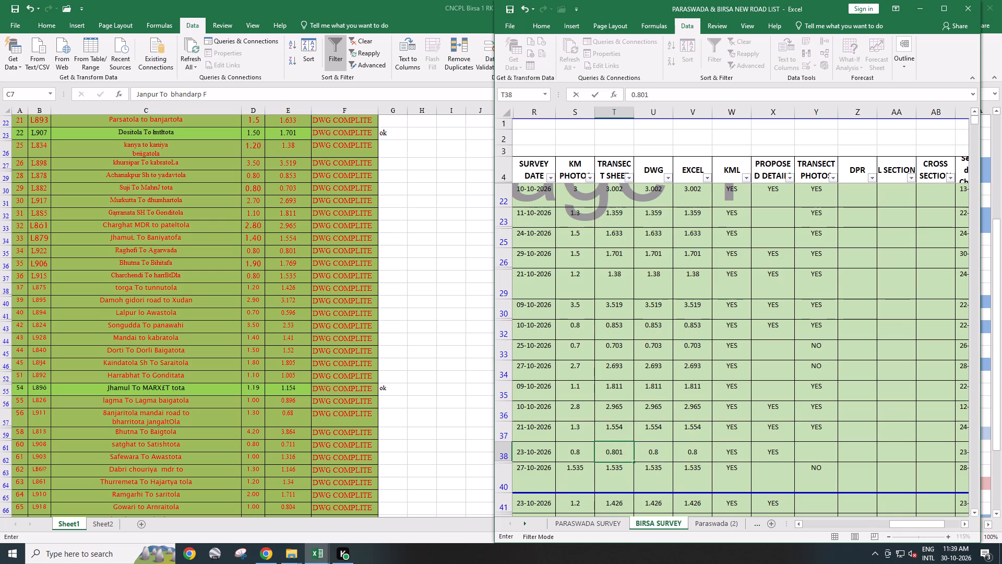
pyautogui.press('Right')
pyautogui.press('Left')
pyautogui.hotkey('ctrl', 'c')
pyautogui.hotkey('shift', 'Right')
pyautogui.hotkey('shift', 'Right')
pyautogui.press('Return')
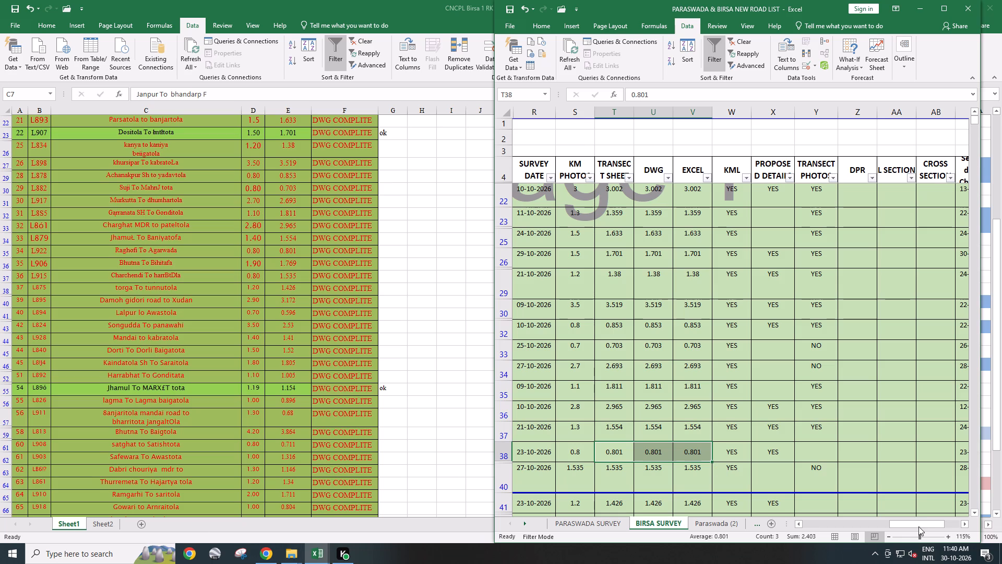
# Check the road numbers, names and lengths in BIRSA SURVEY rows 38 and 40 against the CNCPL Birsa 1 list.
pyautogui.moveTo(917, 526); pyautogui.dragTo(890, 532)
pyautogui.moveTo(891, 524); pyautogui.dragTo(880, 525)
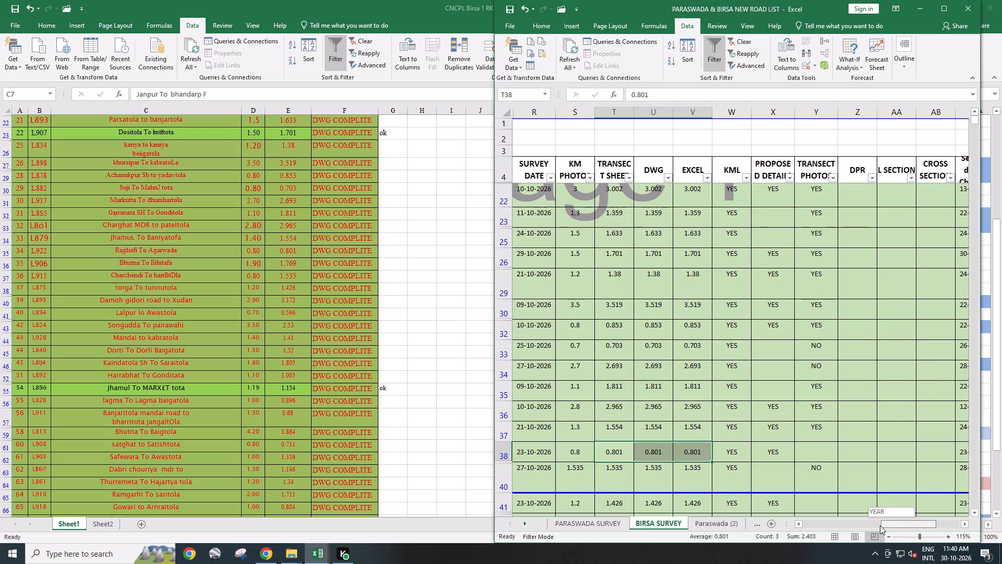
pyautogui.moveTo(880, 525); pyautogui.dragTo(822, 524)
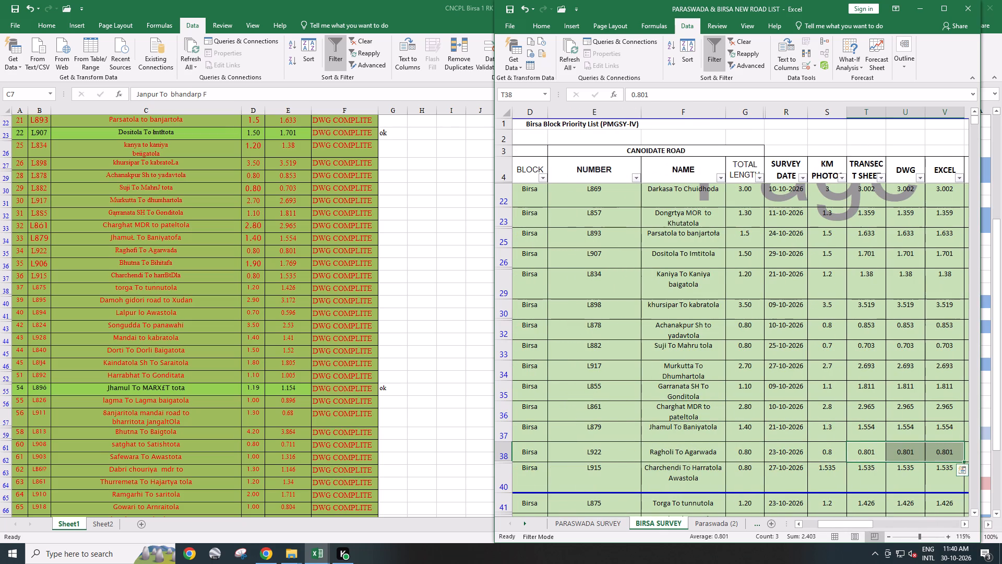
pyautogui.click(912, 454)
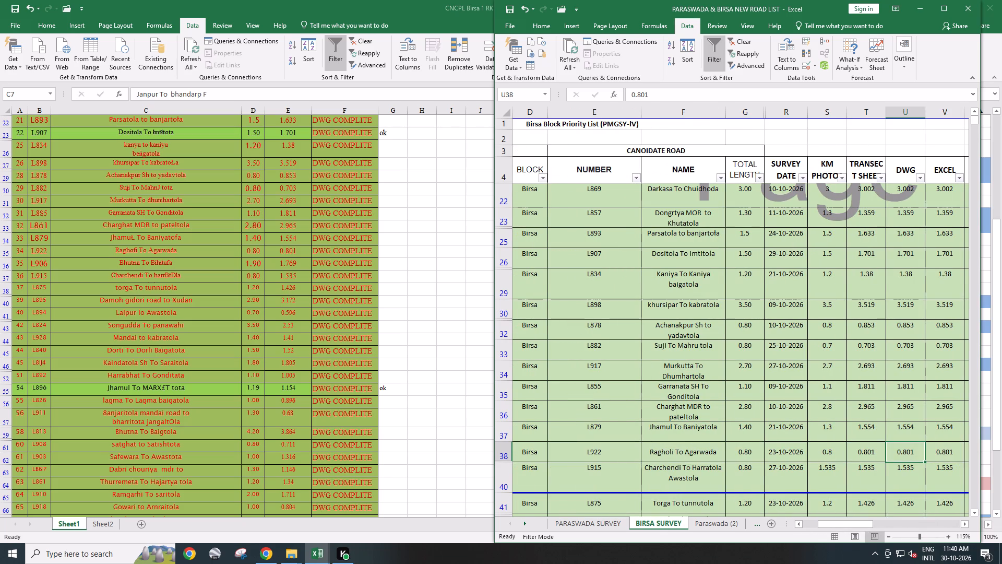
pyautogui.press('Return')
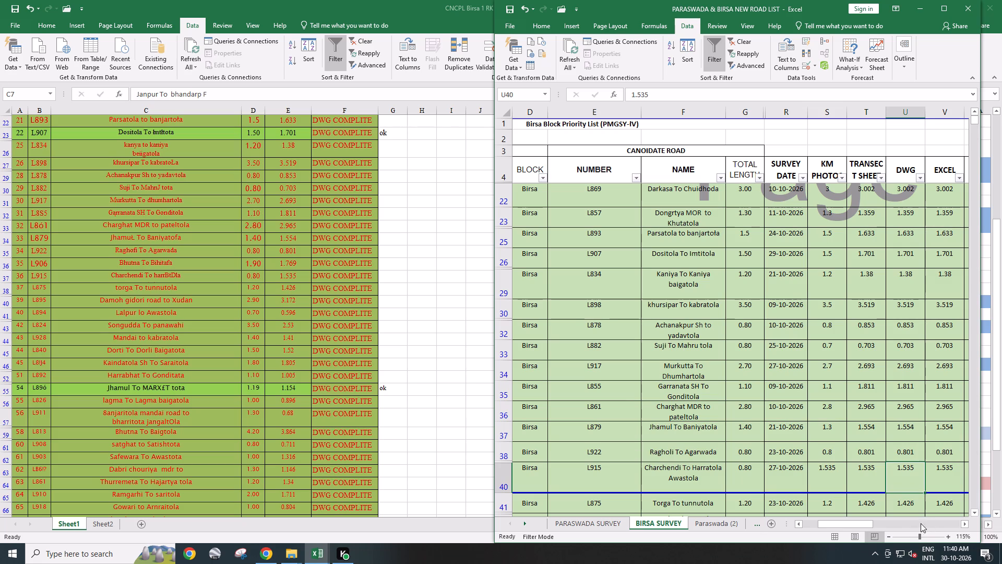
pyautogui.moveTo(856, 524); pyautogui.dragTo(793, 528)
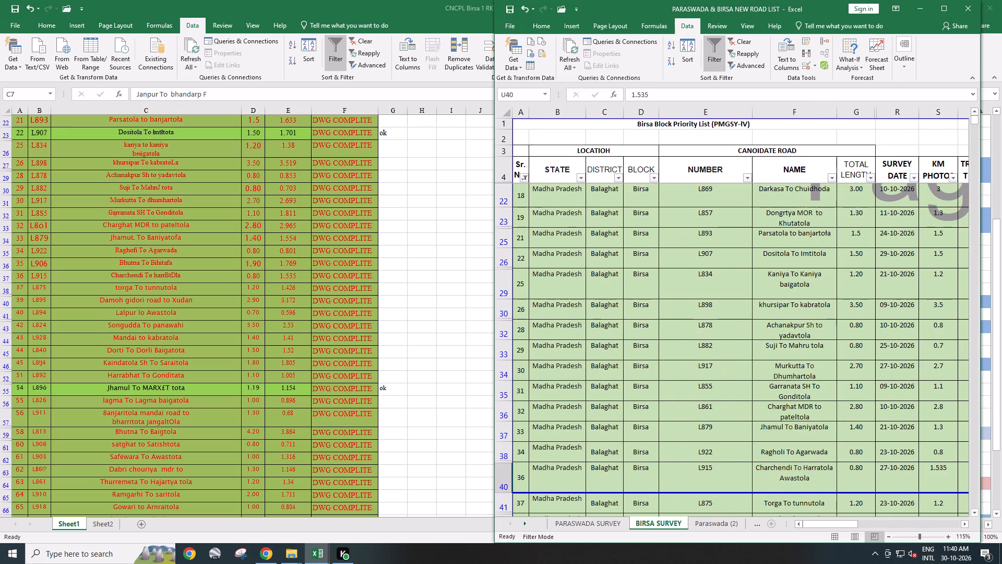
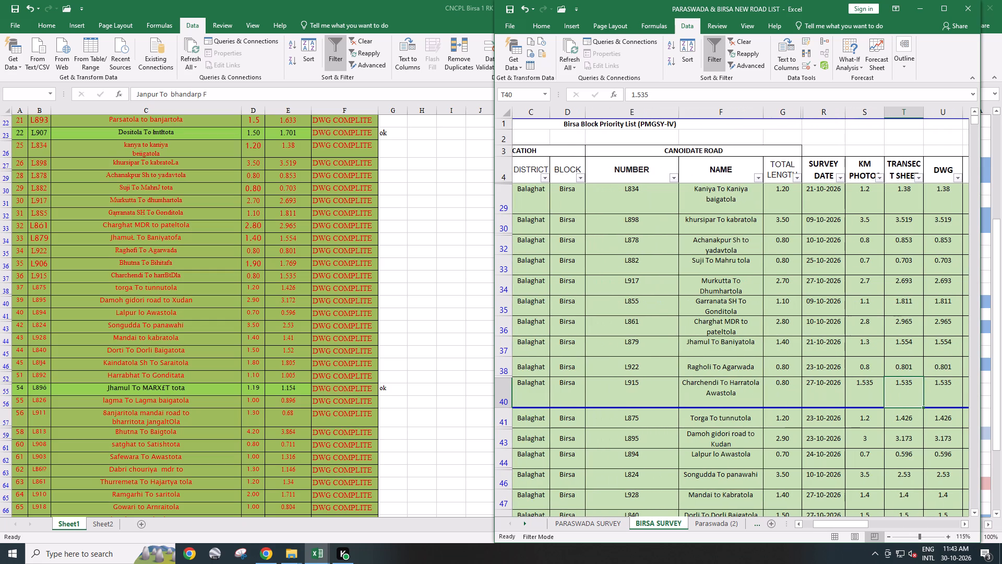
# Set the TRANSECT SHEET, DWG and EXCEL lengths of road L895, Damoh gidori road to Kudan, in row 43 to 3.172.
pyautogui.press('Right')
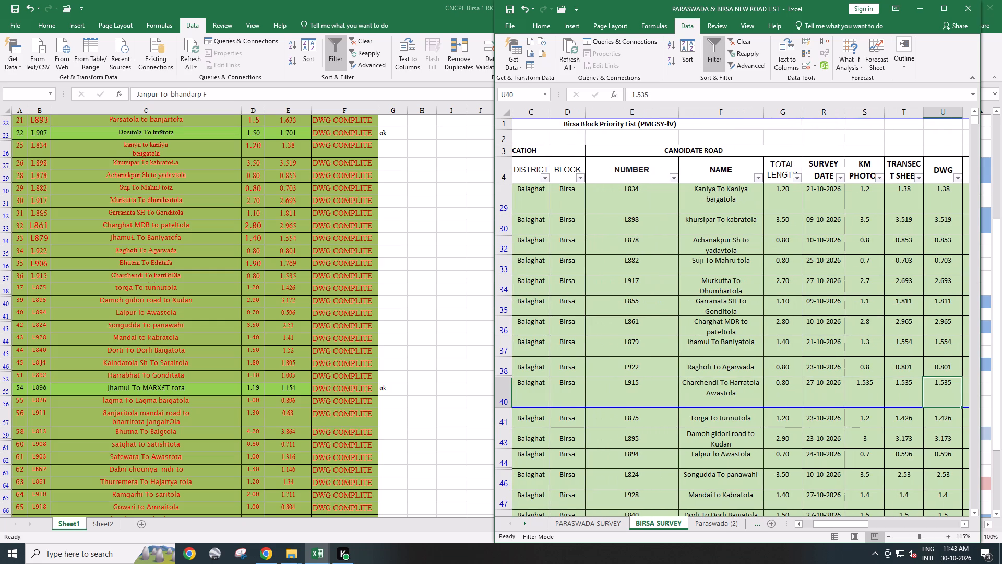
pyautogui.press('Return')
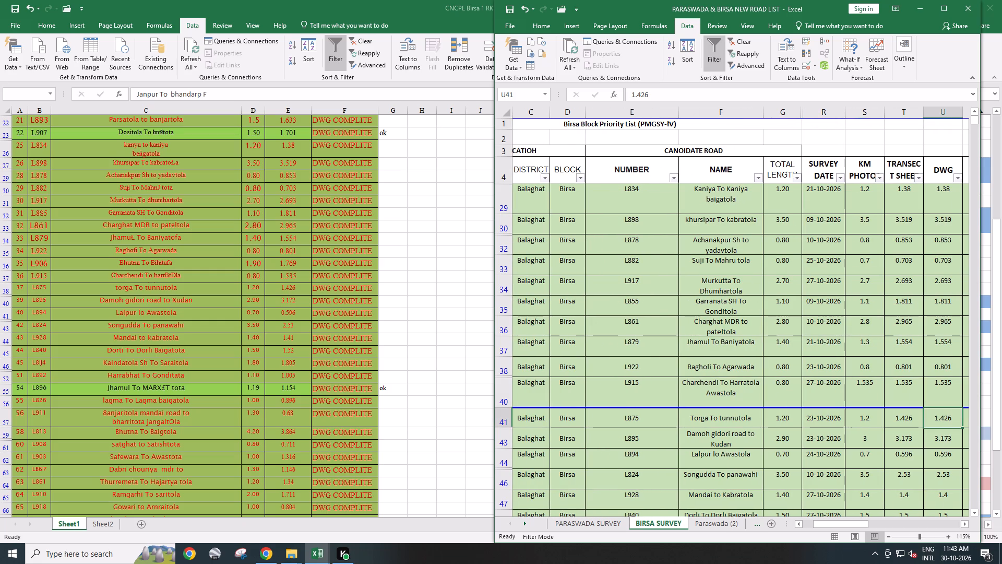
pyautogui.press('Return')
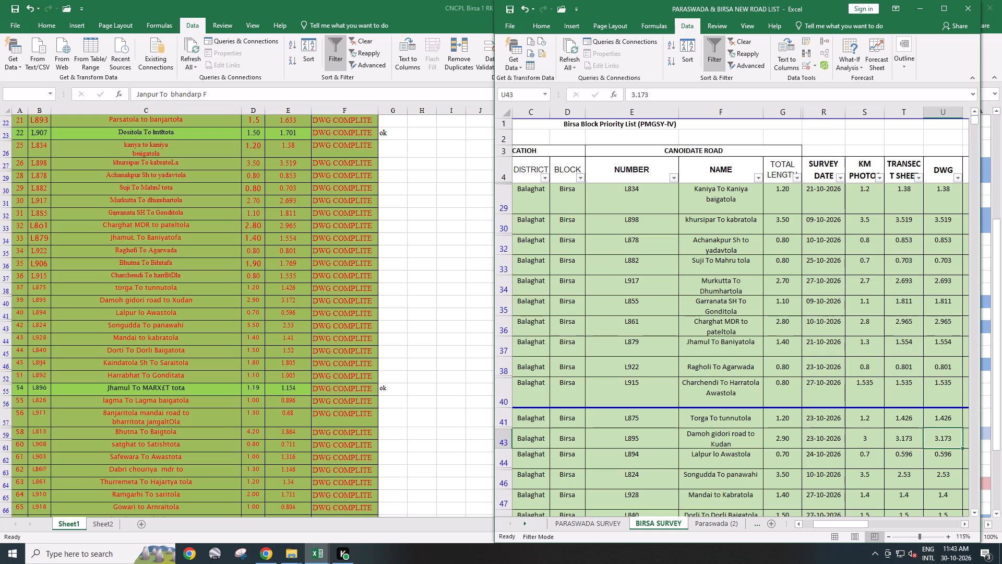
pyautogui.doubleClick(917, 435)
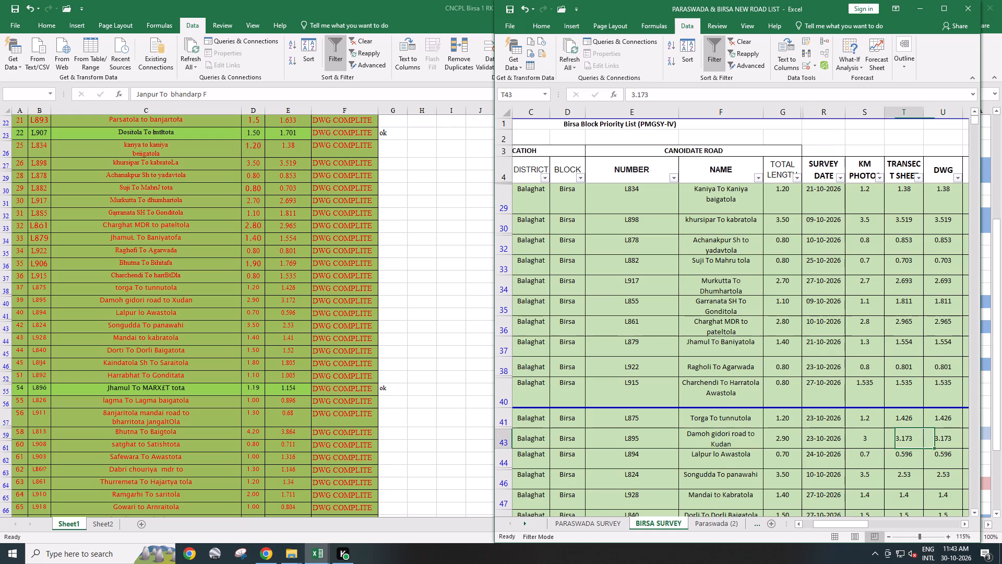
pyautogui.press('BackSpace')
pyautogui.press('2')
pyautogui.click(901, 469)
pyautogui.click(912, 441)
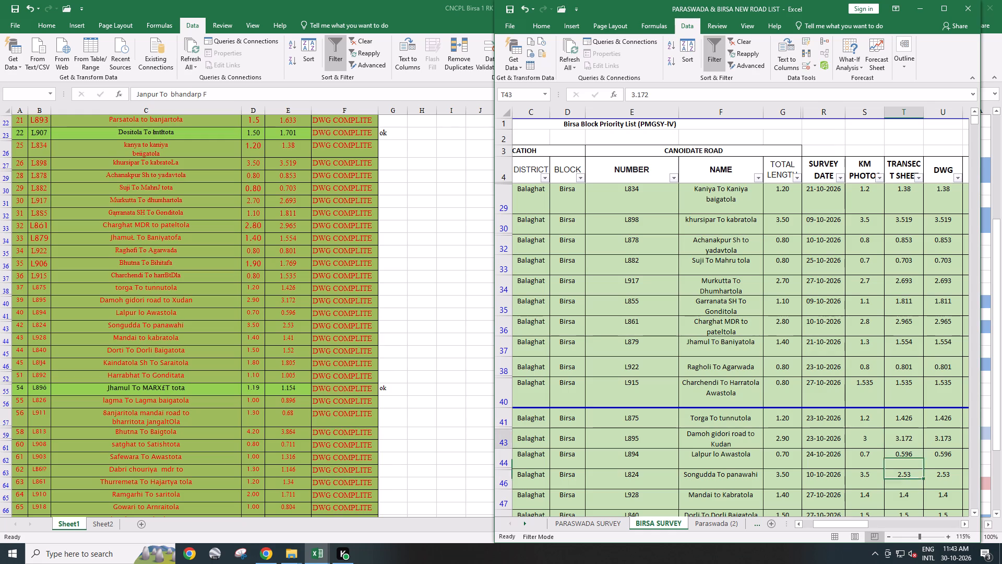
pyautogui.hotkey('ctrl', 'c')
pyautogui.hotkey('shift', 'Right')
pyautogui.hotkey('shift', 'Right')
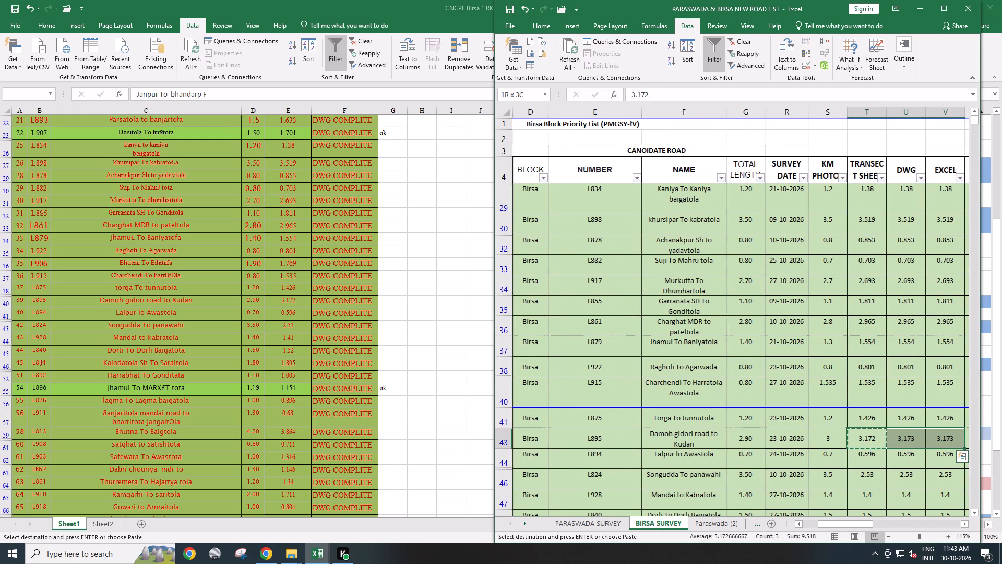
pyautogui.press('Return')
# Set the TRANSECT SHEET, DWG and EXCEL lengths of road L928 in row 47 to 1.410 and save the workbook.
pyautogui.click(911, 457)
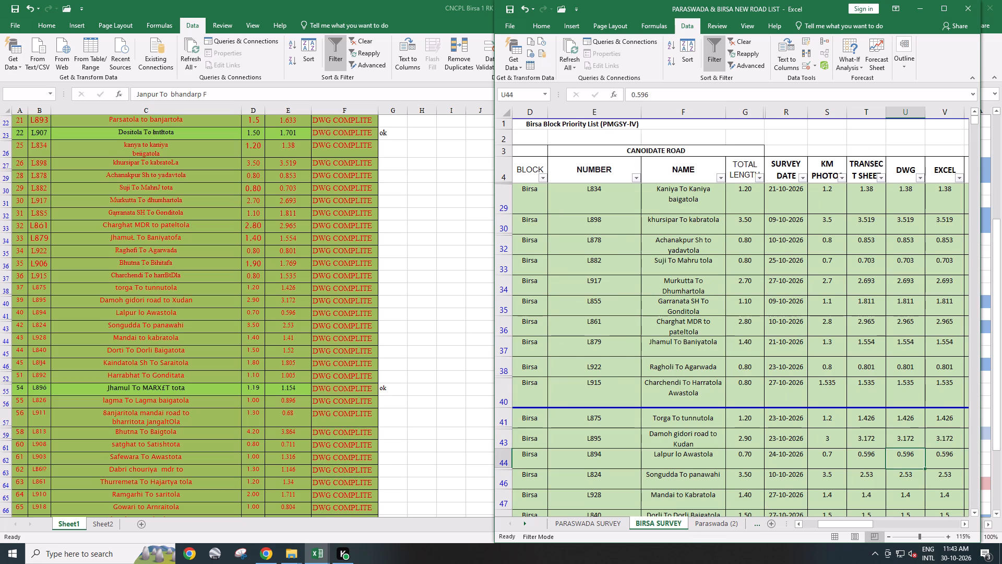
pyautogui.press('Return')
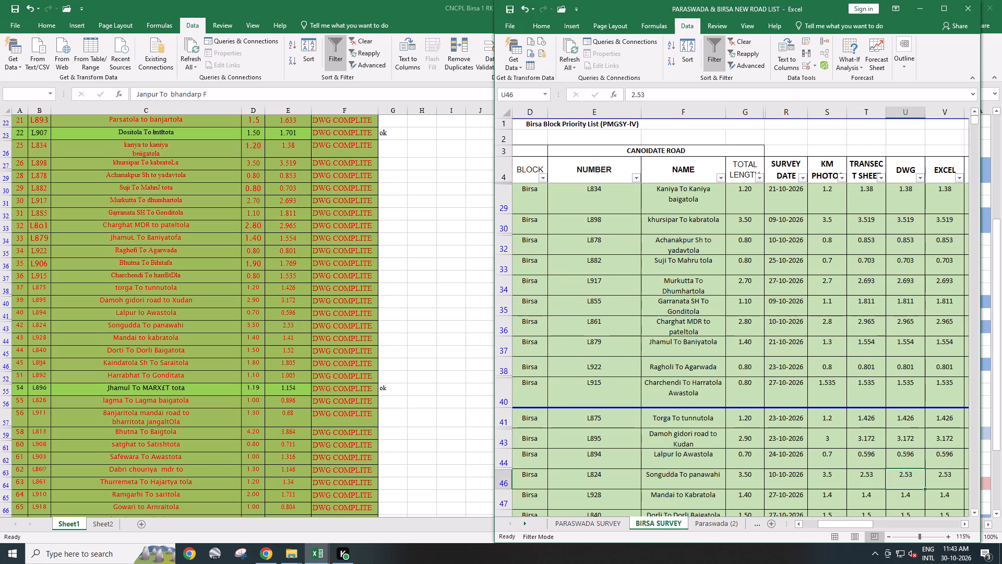
pyautogui.press('Return')
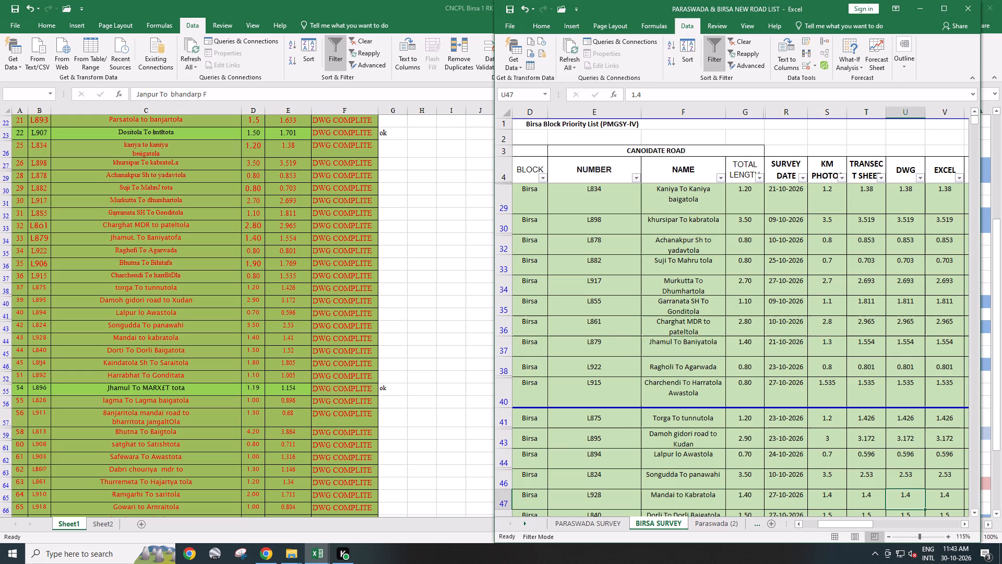
pyautogui.click(868, 499)
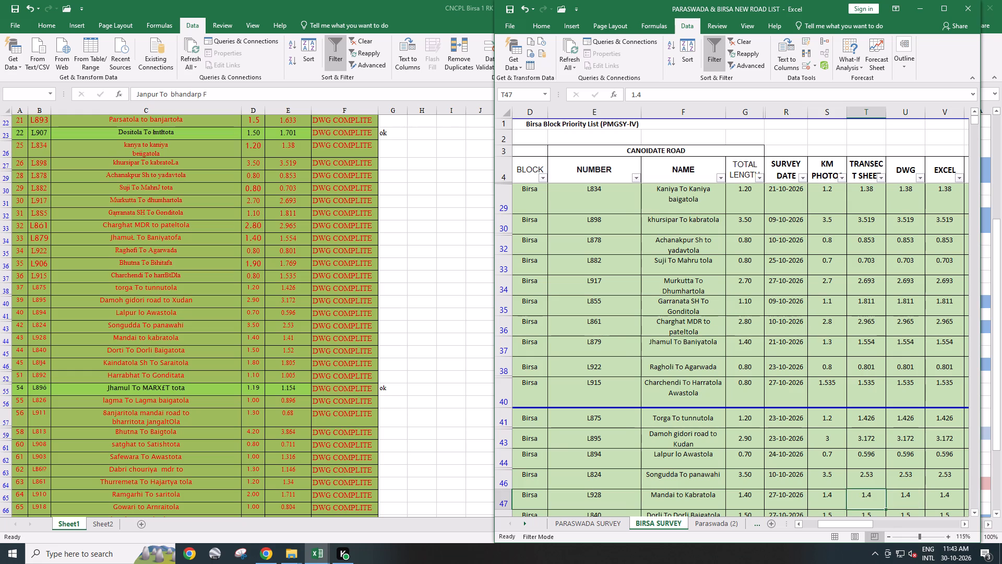
pyautogui.write('1.410')
pyautogui.press('Right')
pyautogui.press('Left')
pyautogui.hotkey('ctrl', 'c')
pyautogui.hotkey('shift', 'Right')
pyautogui.hotkey('shift', 'Right')
pyautogui.press('Return')
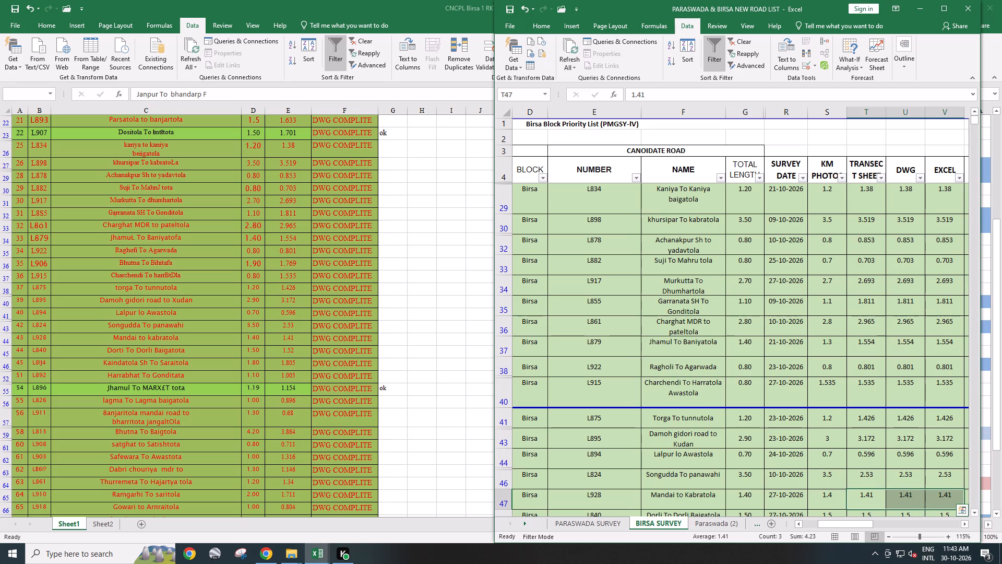
pyautogui.hotkey('ctrl', 's')
# Open the L840 TRANSECT WALK PDF from the L840_Dorli To Dorli Baigatola folder under BIRSA and check the road's end chainage.
pyautogui.press('Down')
pyautogui.press('Right')
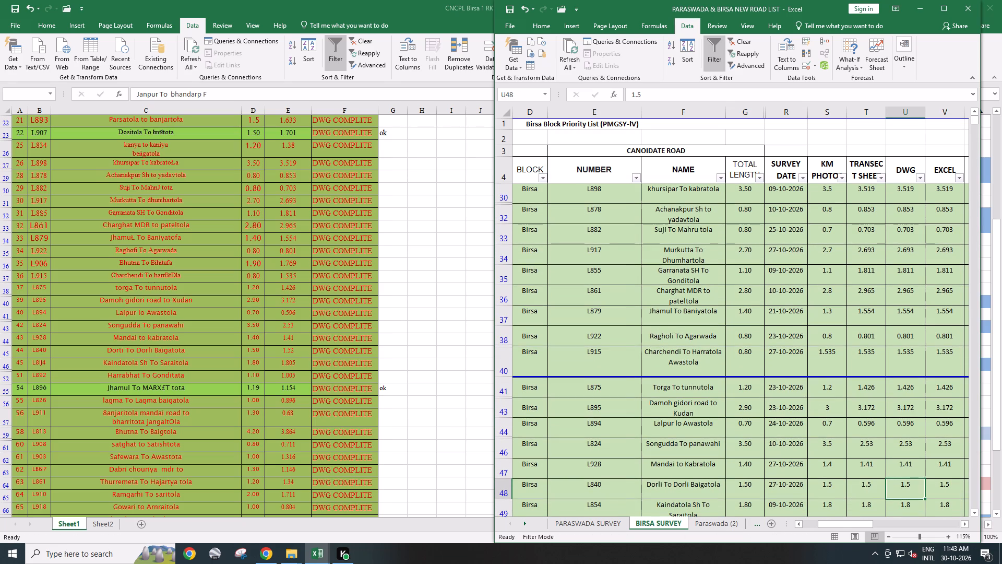
pyautogui.click(297, 562)
pyautogui.click(363, 505)
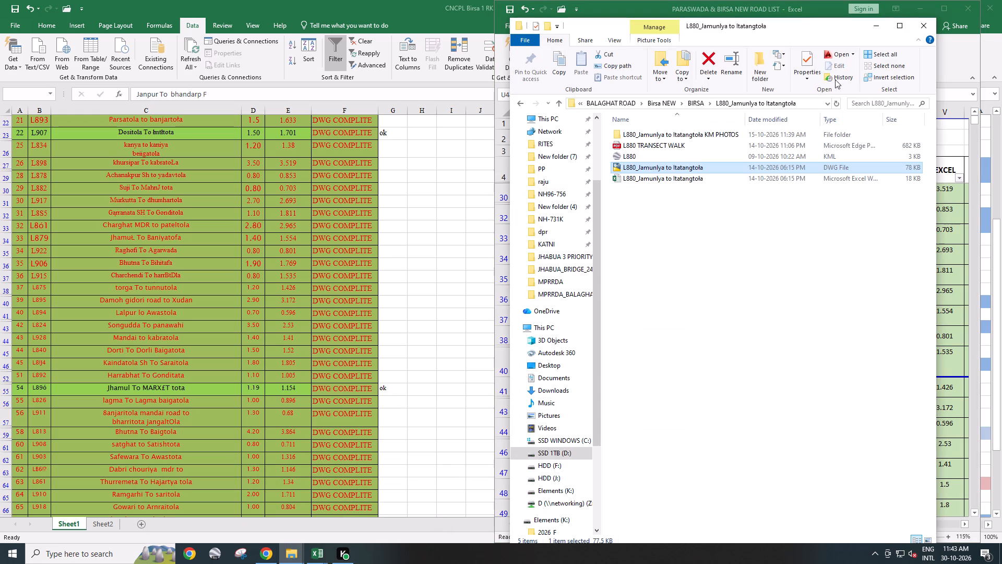
pyautogui.click(702, 103)
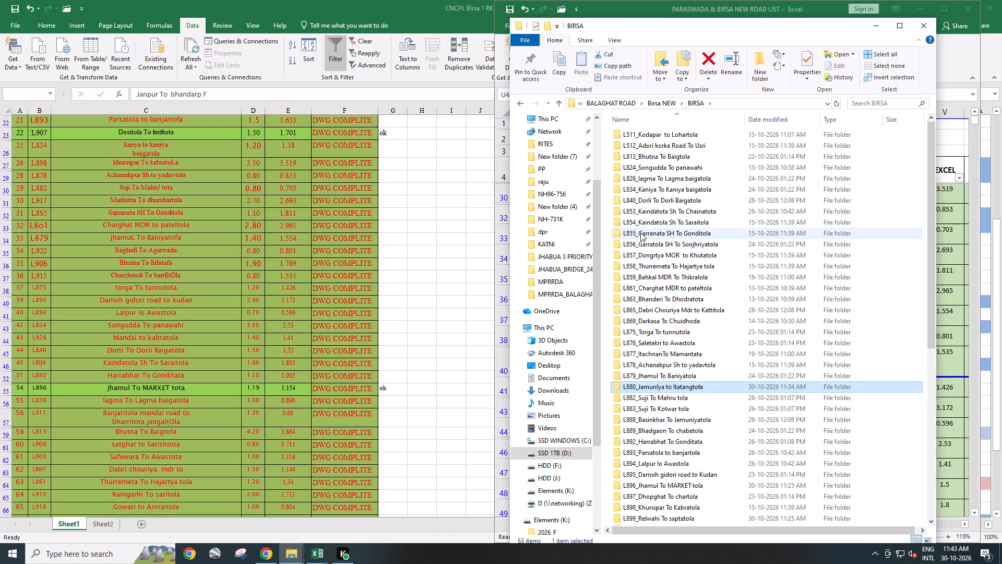
pyautogui.doubleClick(648, 205)
pyautogui.click(657, 141)
pyautogui.doubleClick(660, 136)
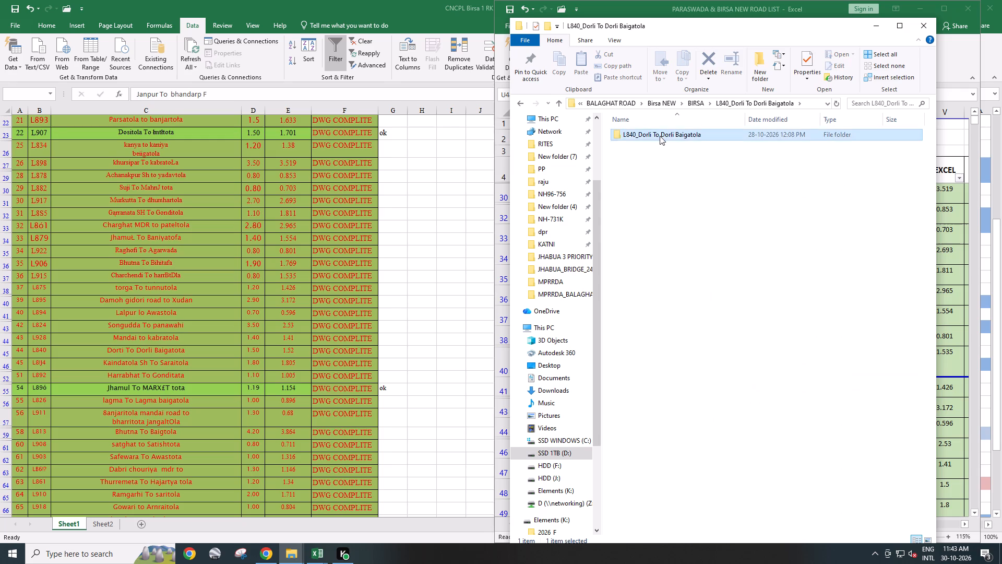
pyautogui.doubleClick(664, 145)
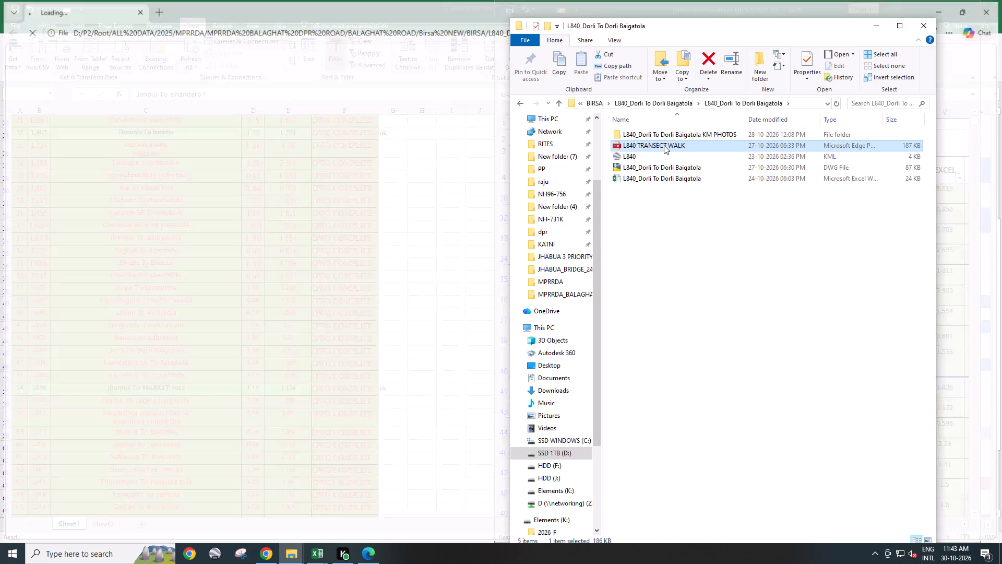
pyautogui.click(434, 303)
pyautogui.scroll(-9, 434, 303)
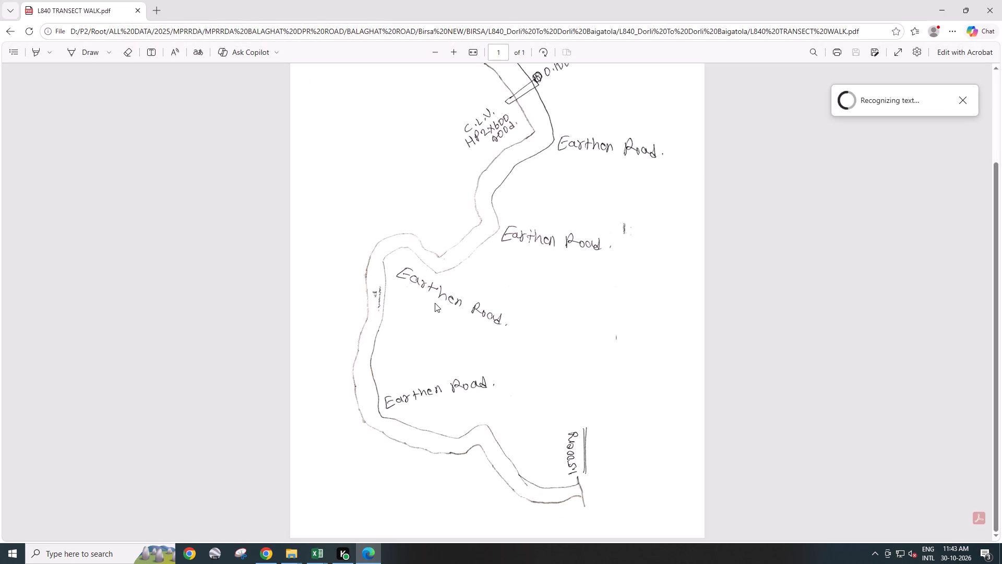
pyautogui.click(996, 0)
# Open the L840_Dorli To Dorli Baigatola drawing in AutoCAD, check the end chainage of the alignment, and close it.
pyautogui.doubleClick(633, 170)
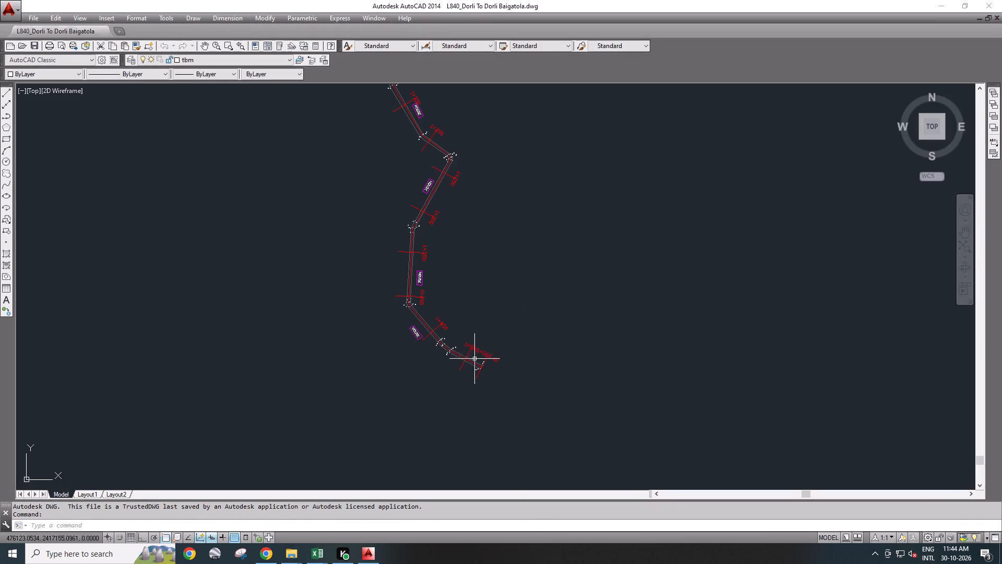
pyautogui.scroll(4, 474, 389)
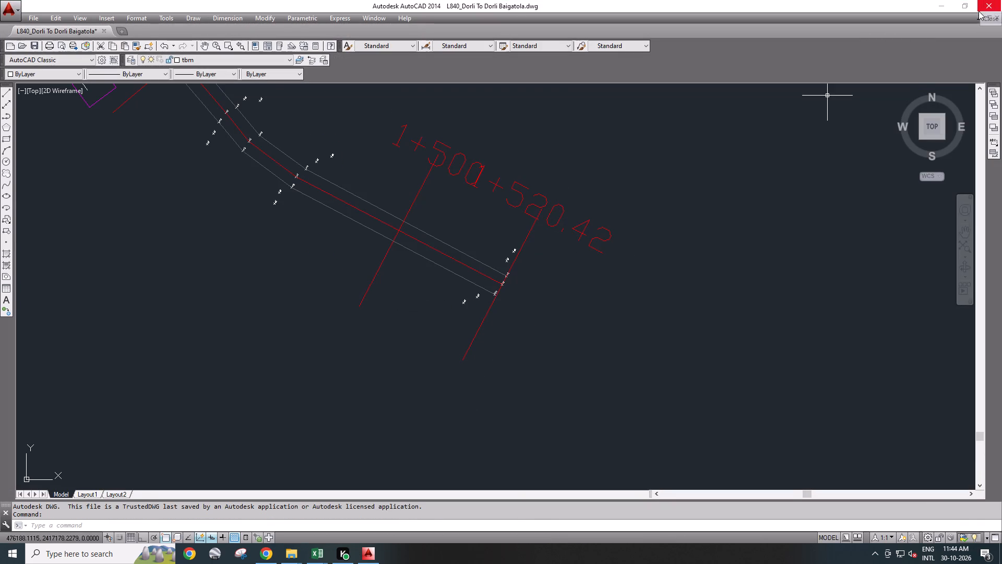
pyautogui.click(993, 6)
pyautogui.click(534, 302)
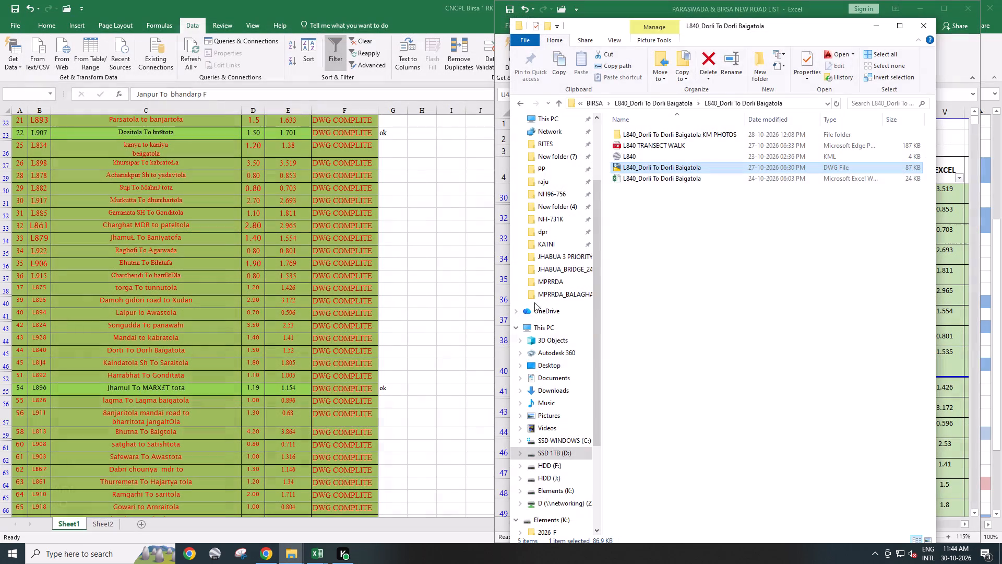
# Back in BIRSA SURVEY, set the DWG and EXCEL lengths of road L840 in row 48 to 1.520.
pyautogui.click(952, 382)
pyautogui.click(833, 424)
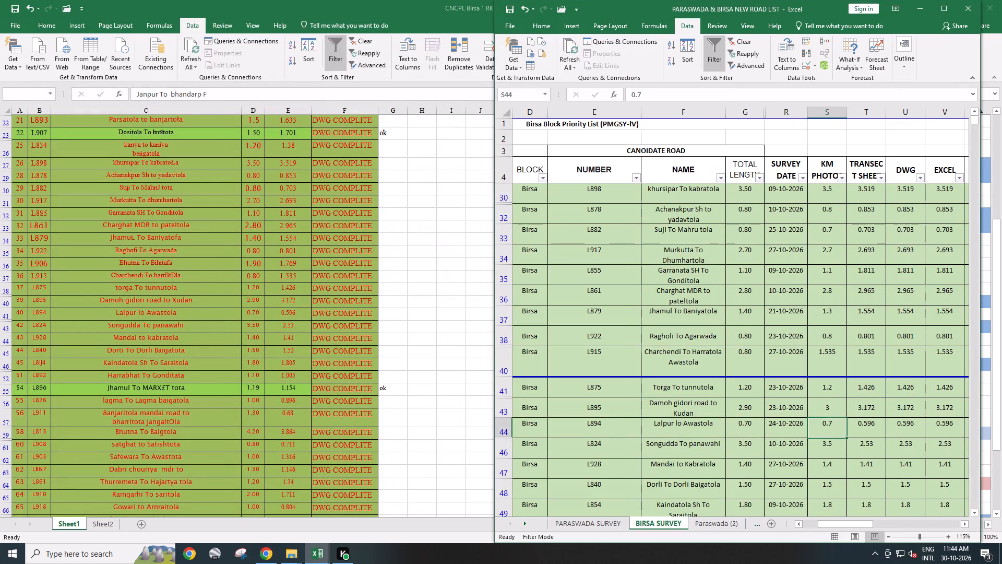
pyautogui.click(602, 487)
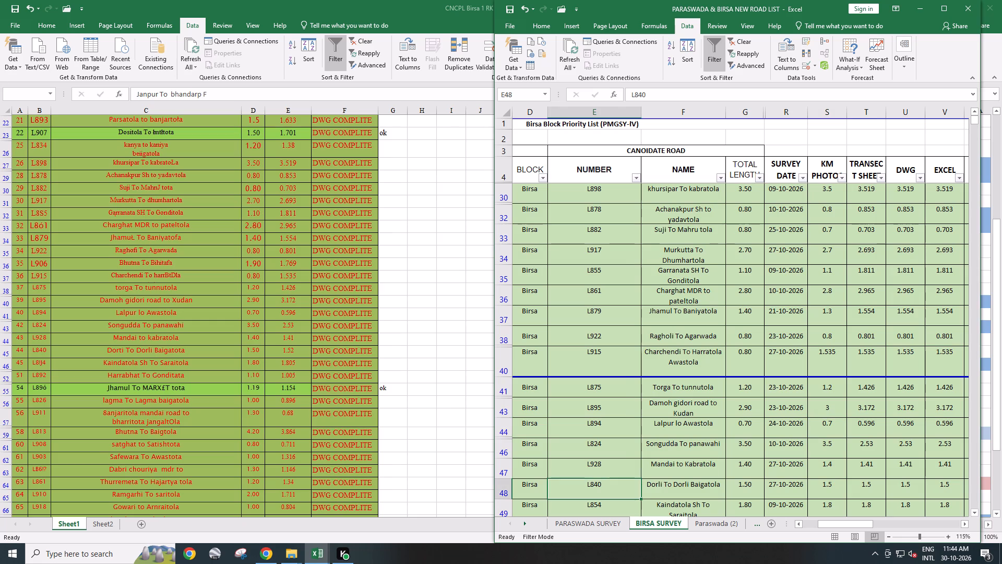
pyautogui.click(869, 489)
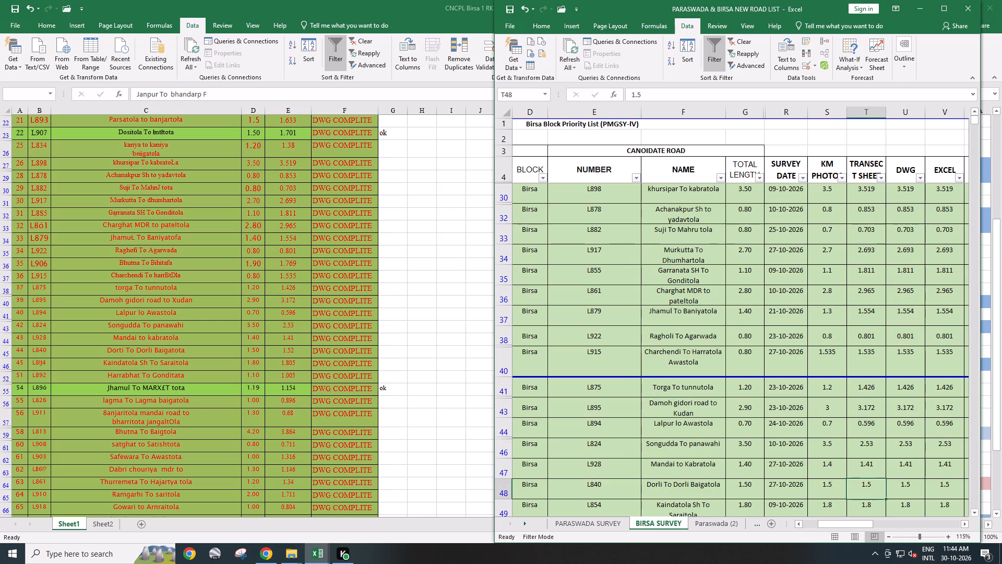
pyautogui.click(906, 488)
pyautogui.write('1.')
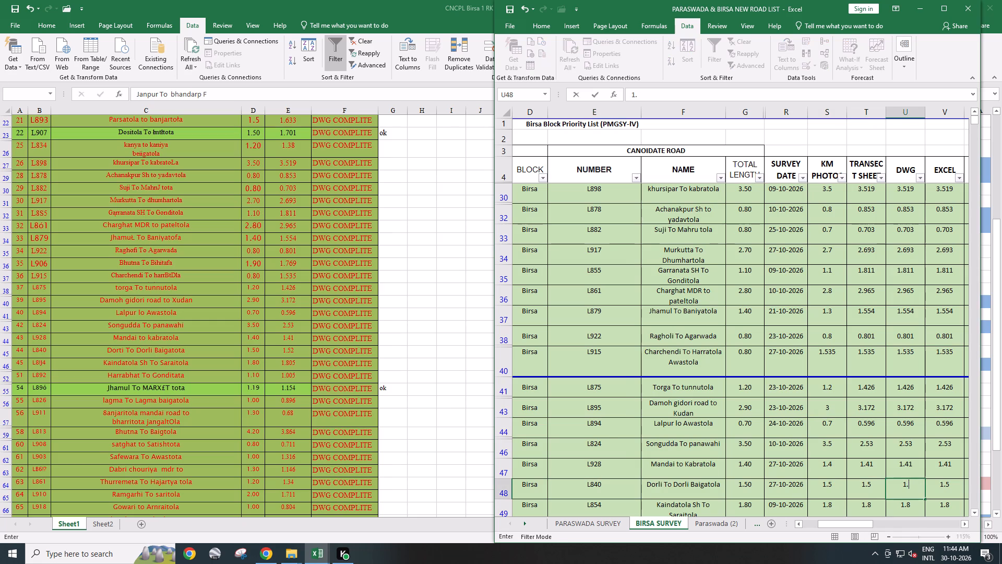
pyautogui.write('520')
pyautogui.press('Right')
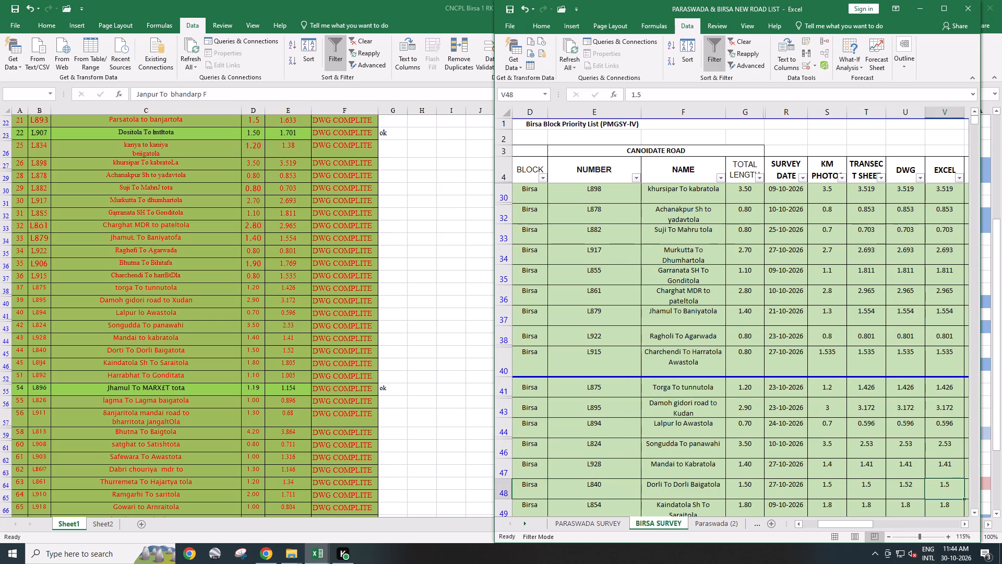
pyautogui.press('Left')
pyautogui.press('Down')
pyautogui.press('Up')
pyautogui.hotkey('ctrl', 'c')
pyautogui.press('Right')
pyautogui.press('Right')
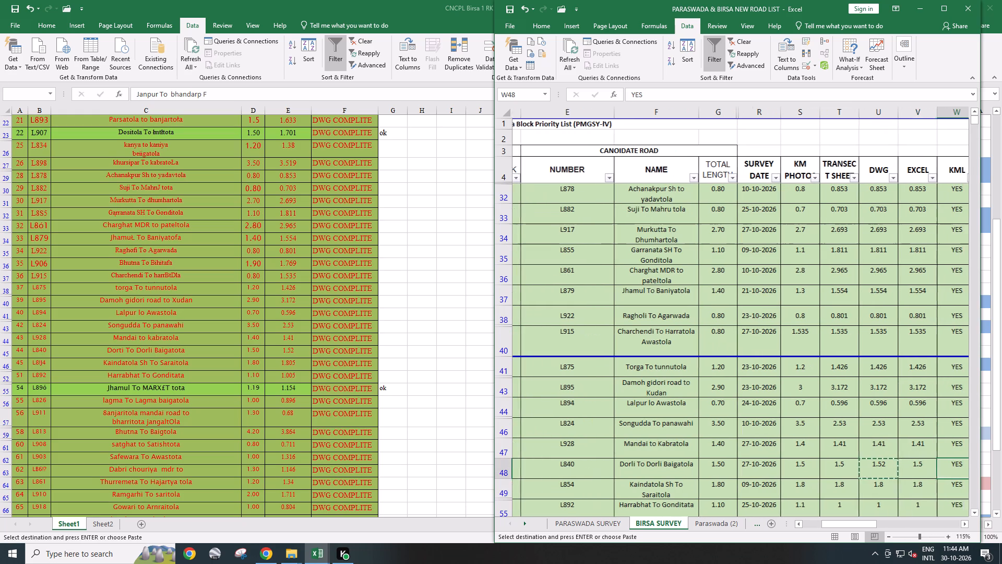
pyautogui.press('Left')
pyautogui.hotkey('ctrl', 'v')
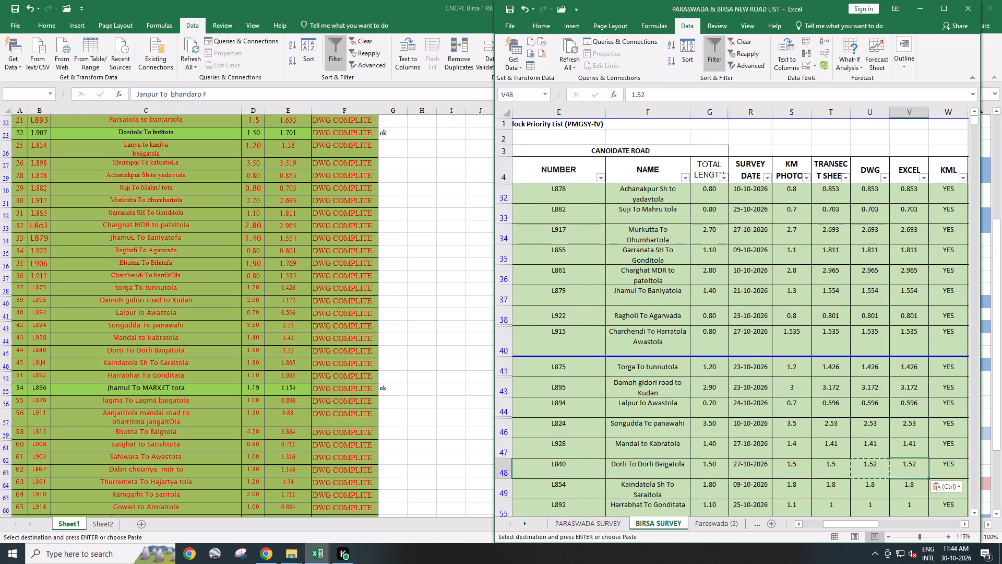
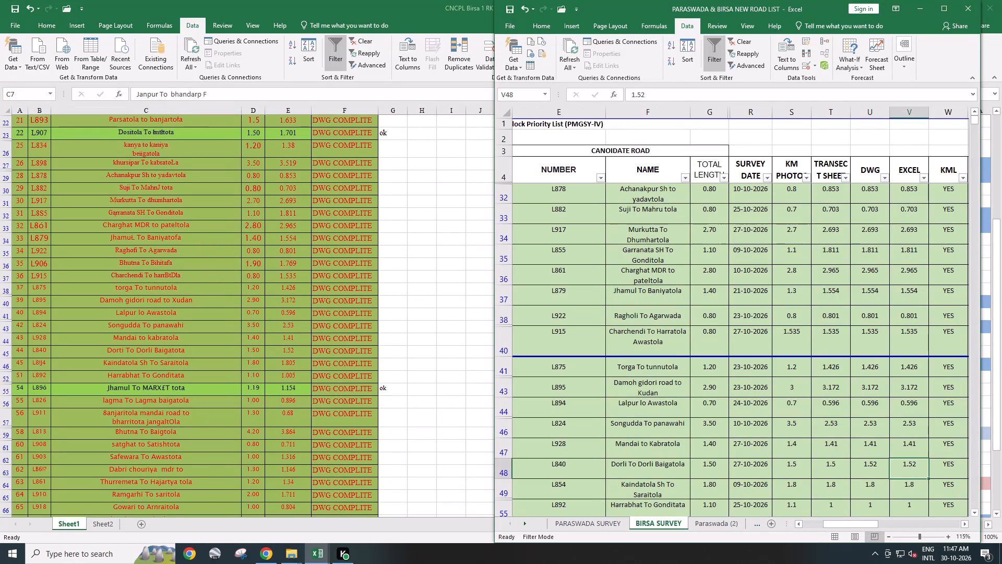
# Compare the TRANSECT SHEET, DWG and EXCEL lengths in BIRSA SURVEY from road L840 onward, especially L854 in row 49, with the CNCPL Birsa 1 list.
pyautogui.moveTo(862, 525); pyautogui.dragTo(844, 530)
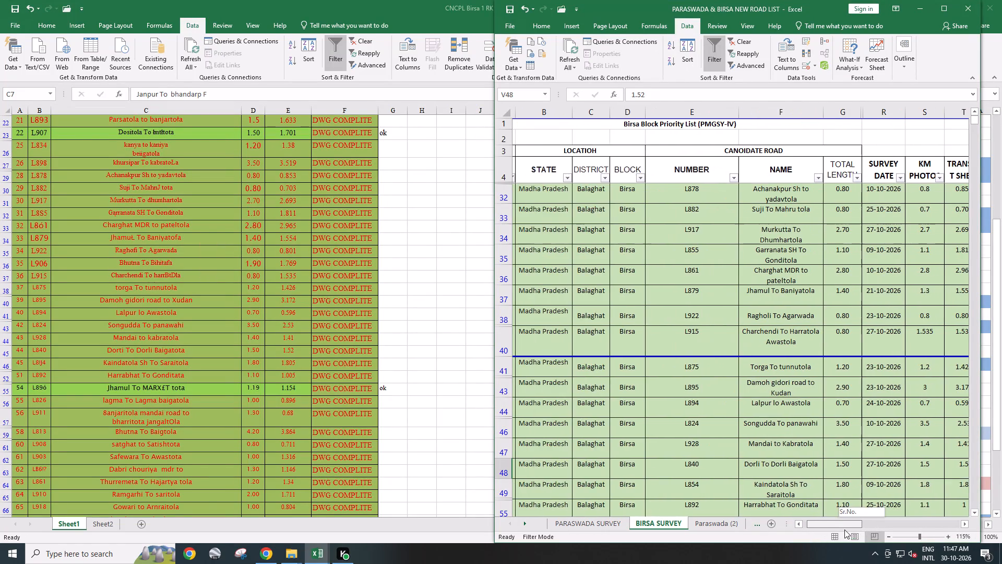
pyautogui.moveTo(844, 530); pyautogui.dragTo(856, 530)
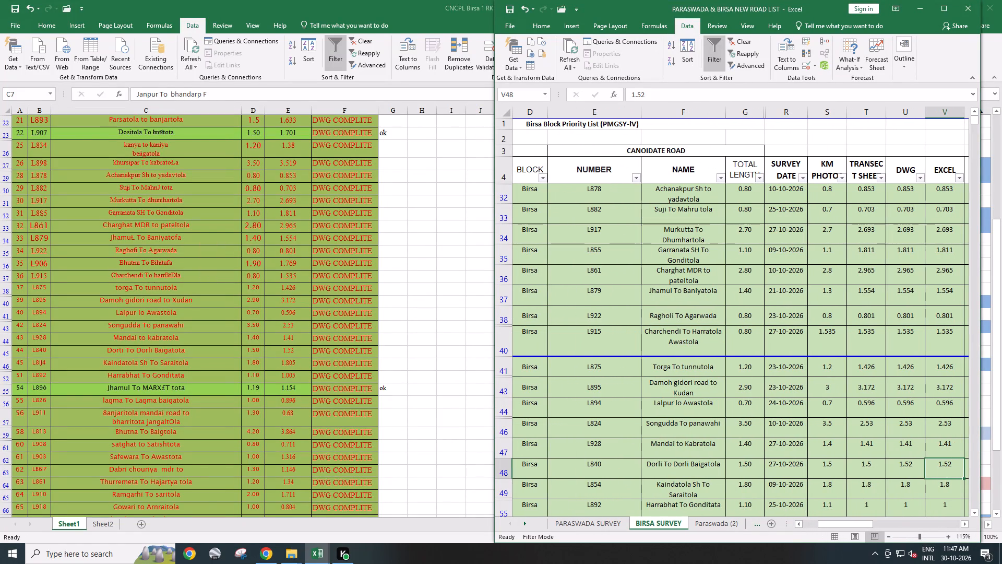
pyautogui.moveTo(604, 467); pyautogui.dragTo(905, 475)
pyautogui.scroll(-4, 910, 467)
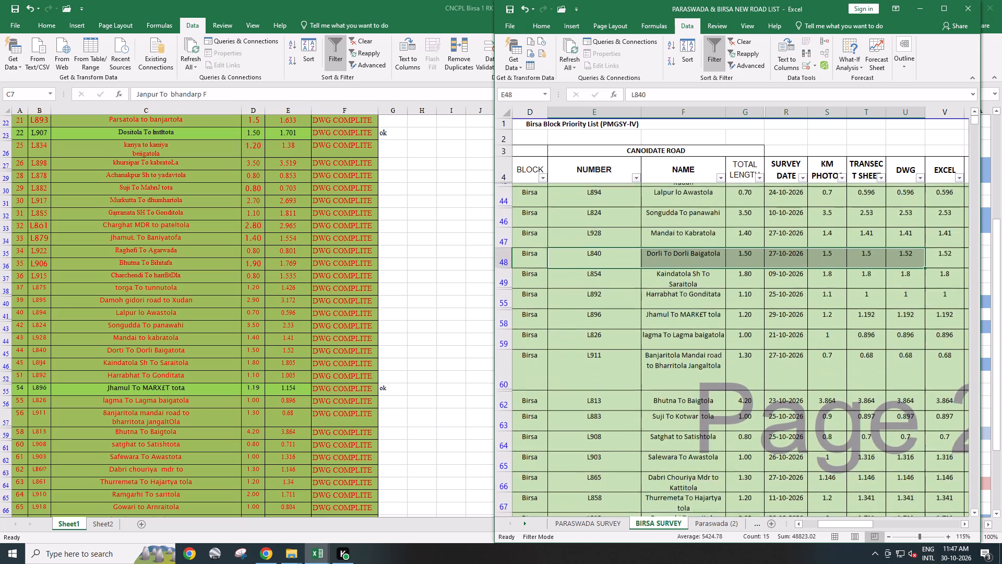
pyautogui.scroll(-2, 906, 466)
pyautogui.scroll(1, 904, 465)
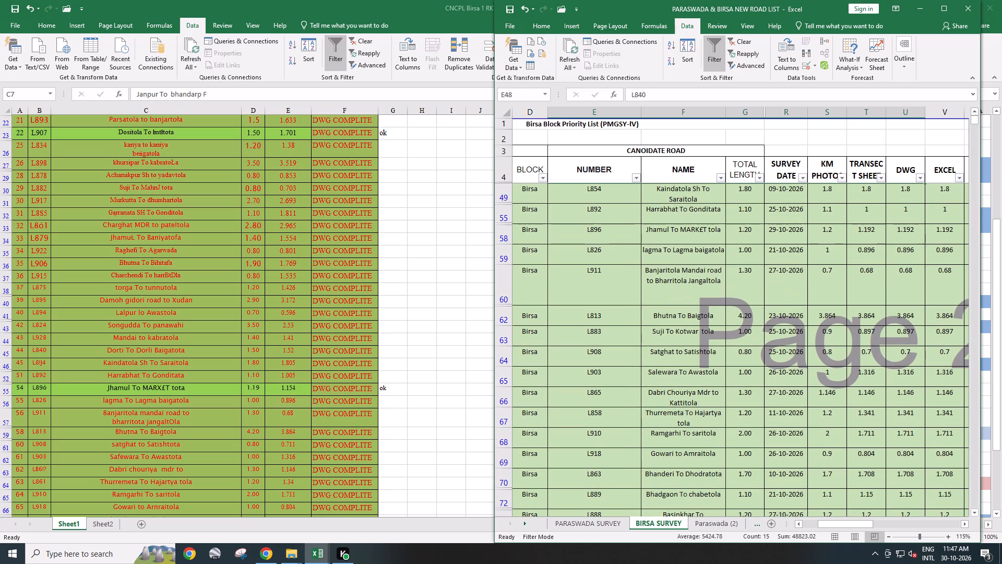
pyautogui.click(905, 191)
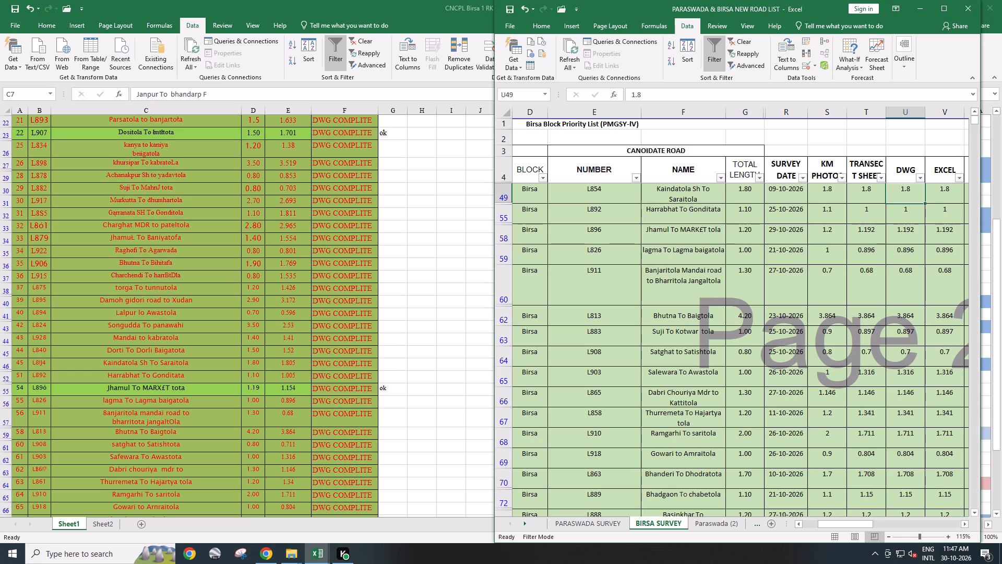
pyautogui.click(327, 368)
pyautogui.scroll(-7, 186, 369)
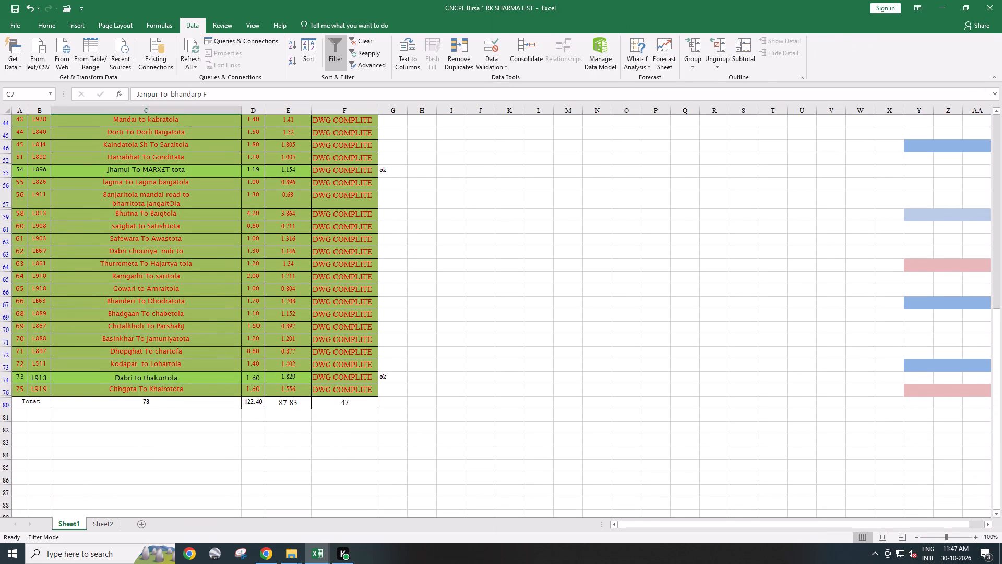
pyautogui.hotkey('alt', 'Tab')
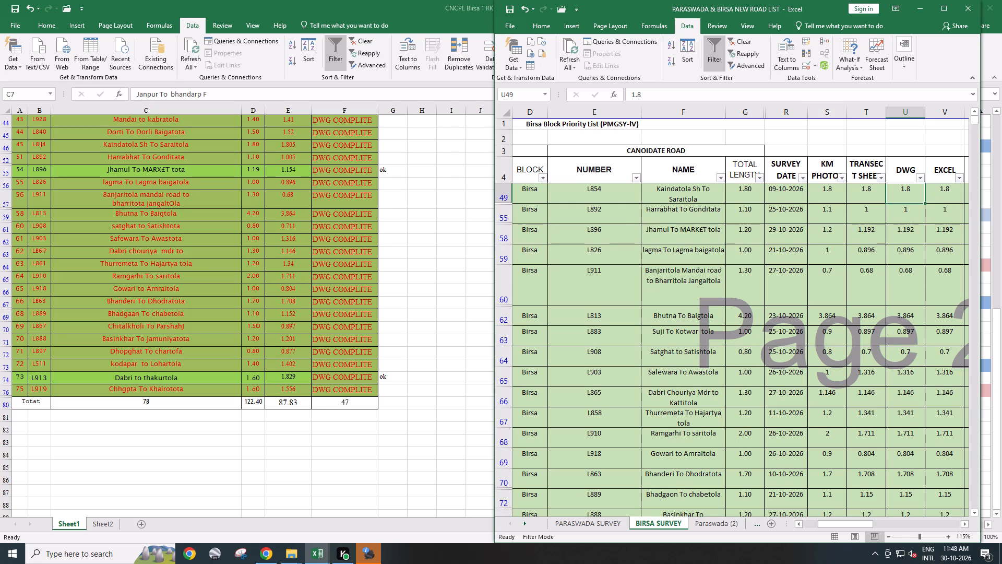
pyautogui.click(877, 318)
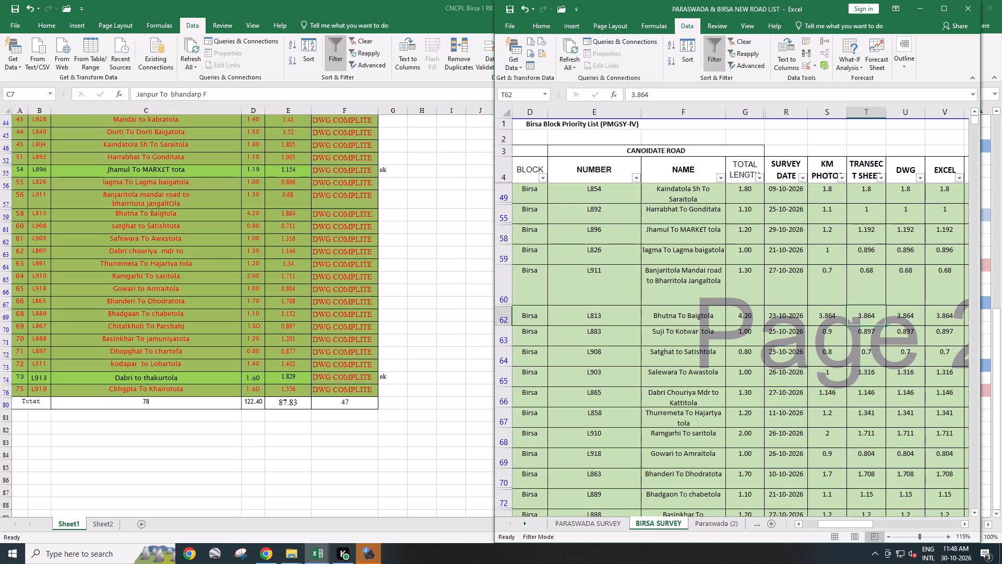
pyautogui.click(904, 196)
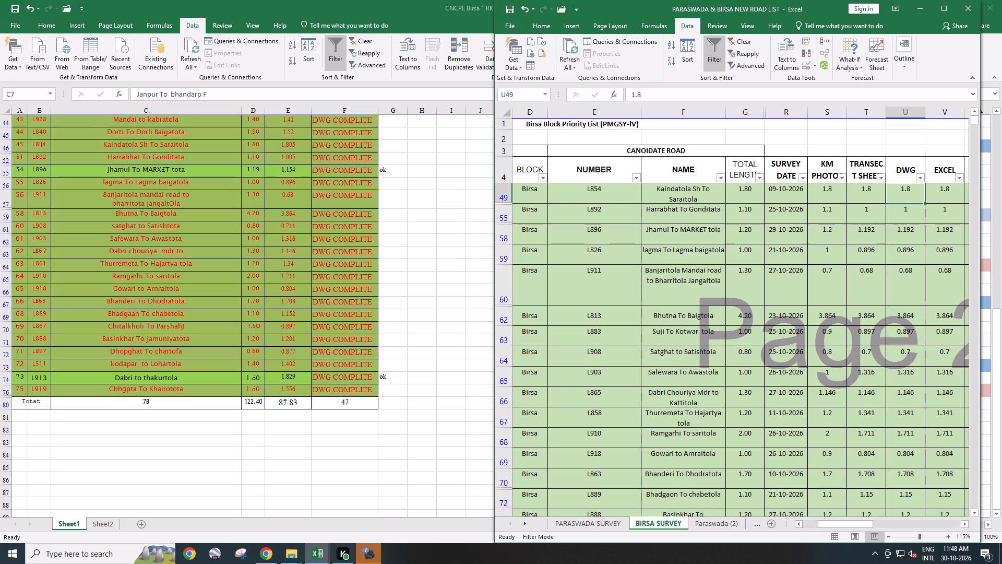
# Re-enter the DWG length of road L854, Kaindatola Sh To Saraitola, in row 49 of BIRSA SURVEY to match the CNCPL Birsa 1 list.
pyautogui.scroll(1, 761, 382)
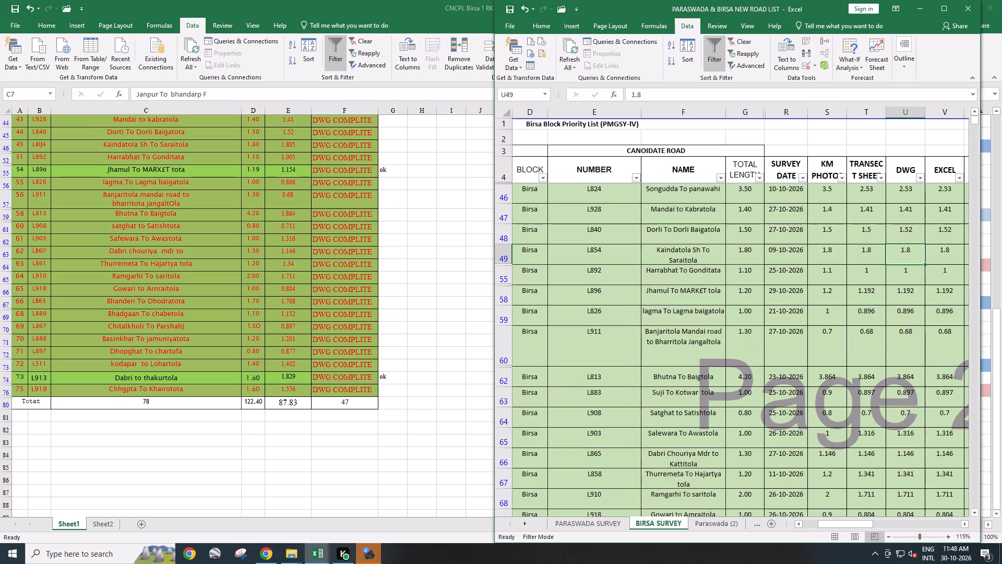
pyautogui.click(904, 215)
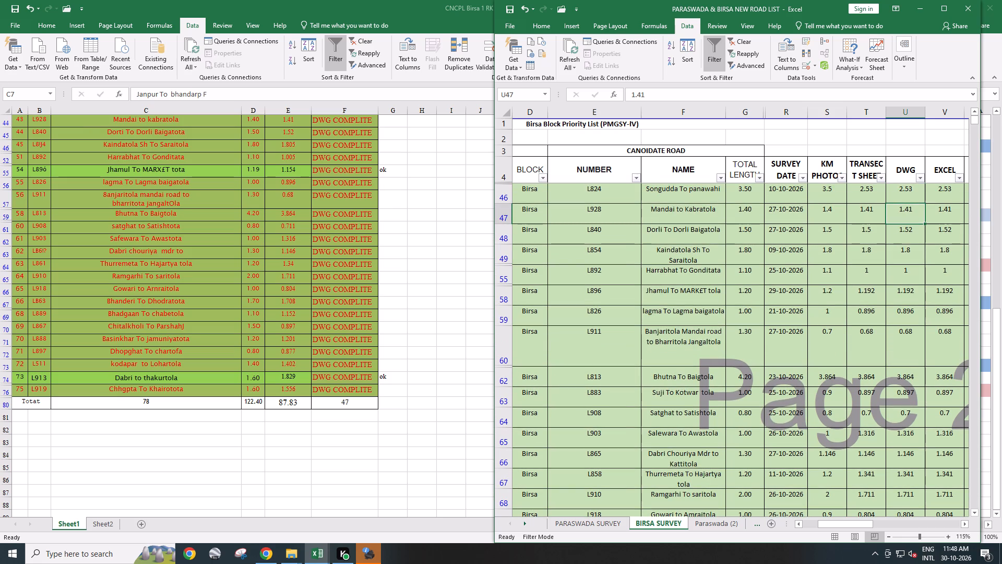
pyautogui.press('Return')
pyautogui.press('Return')
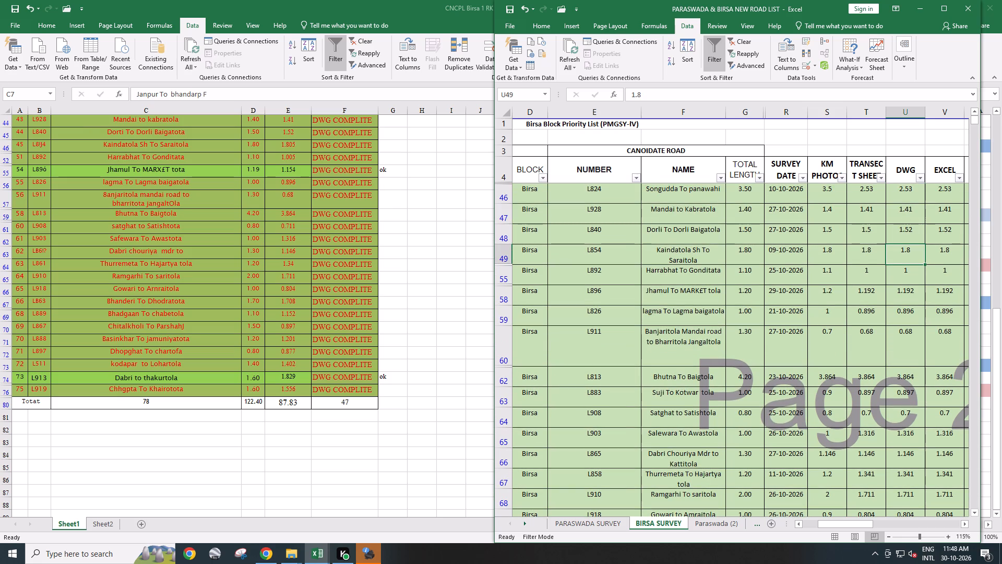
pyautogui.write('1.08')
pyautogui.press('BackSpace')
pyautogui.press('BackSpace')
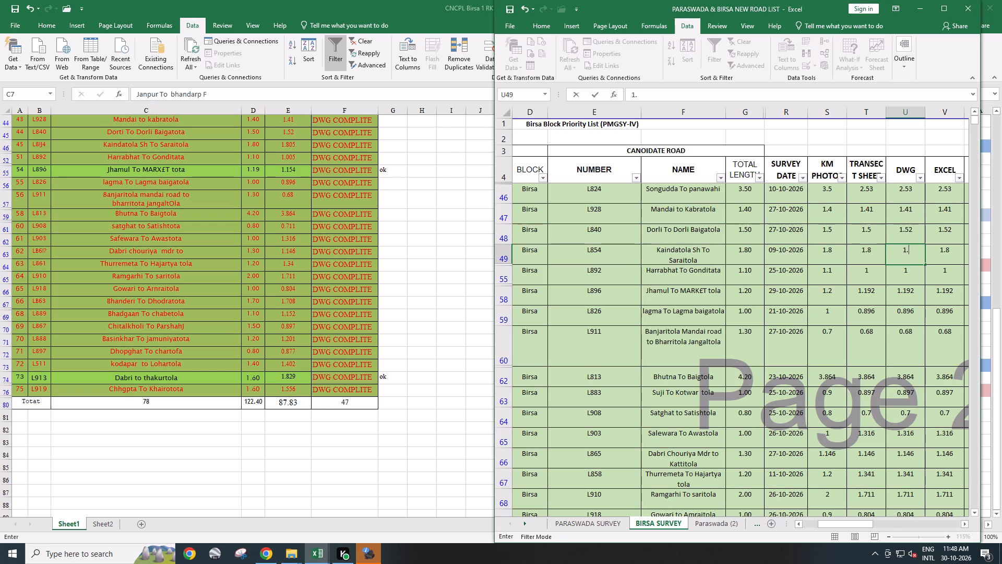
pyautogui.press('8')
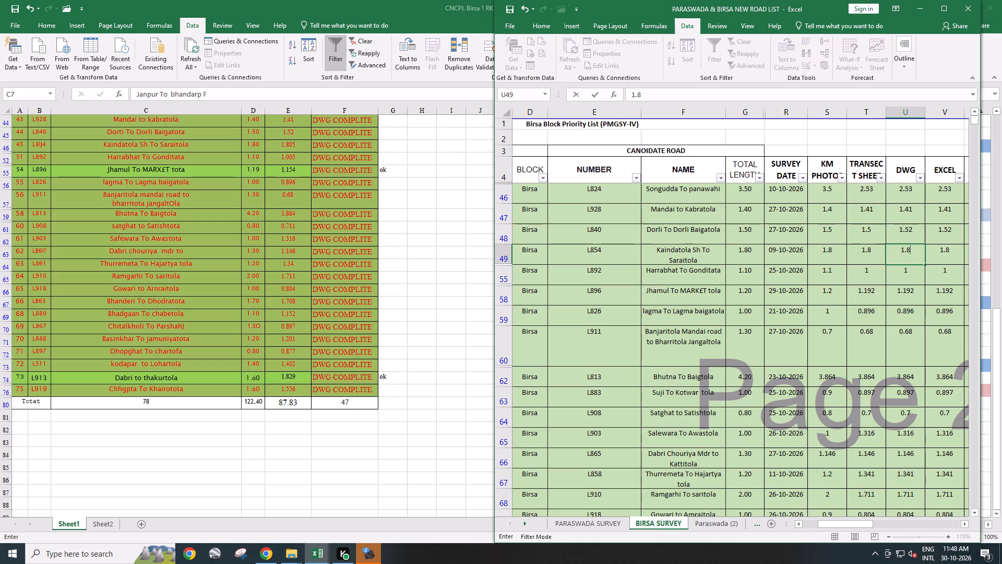